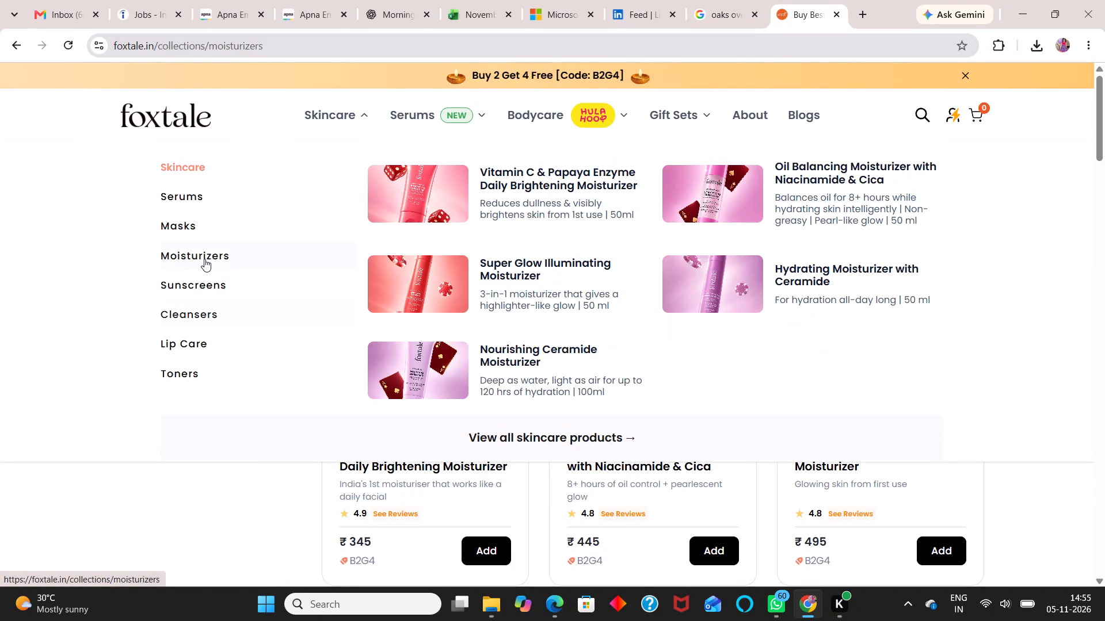
Open Foxtale's Sunscreens collection, look through its products, benefit sections and FAQs, and close the page.
left_click(201, 287)
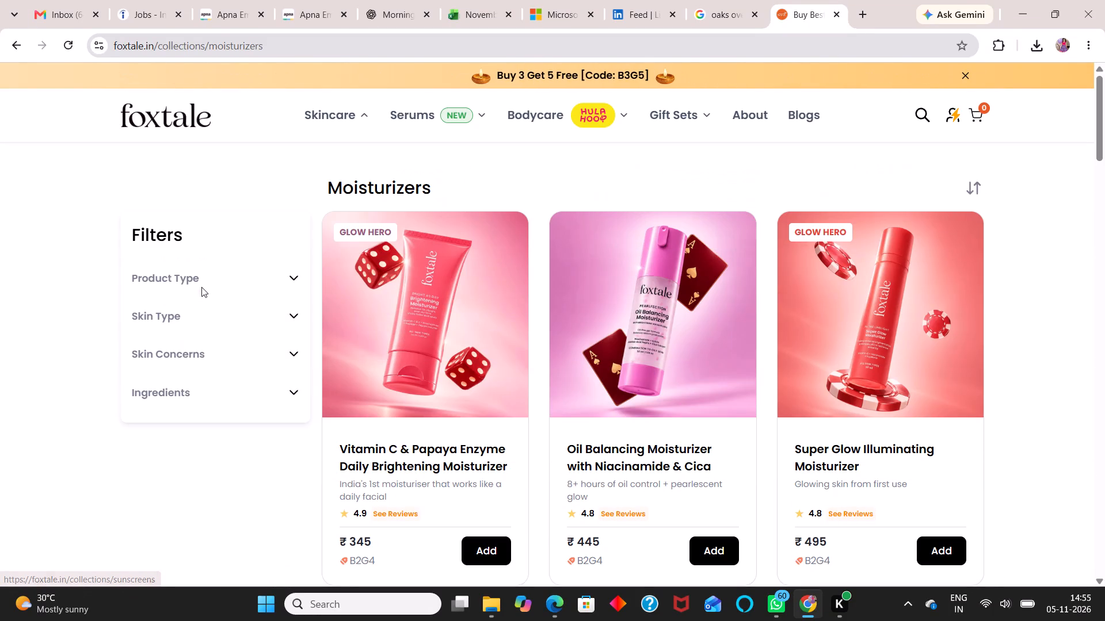
scroll(630, 391, "down", 4)
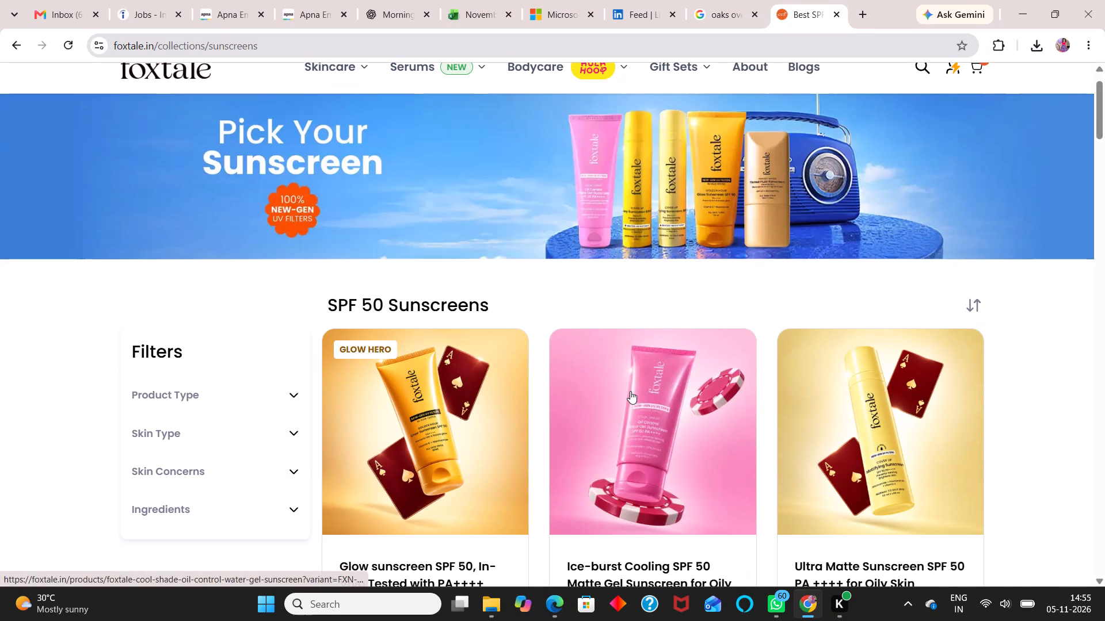
scroll(676, 367, "down", 2)
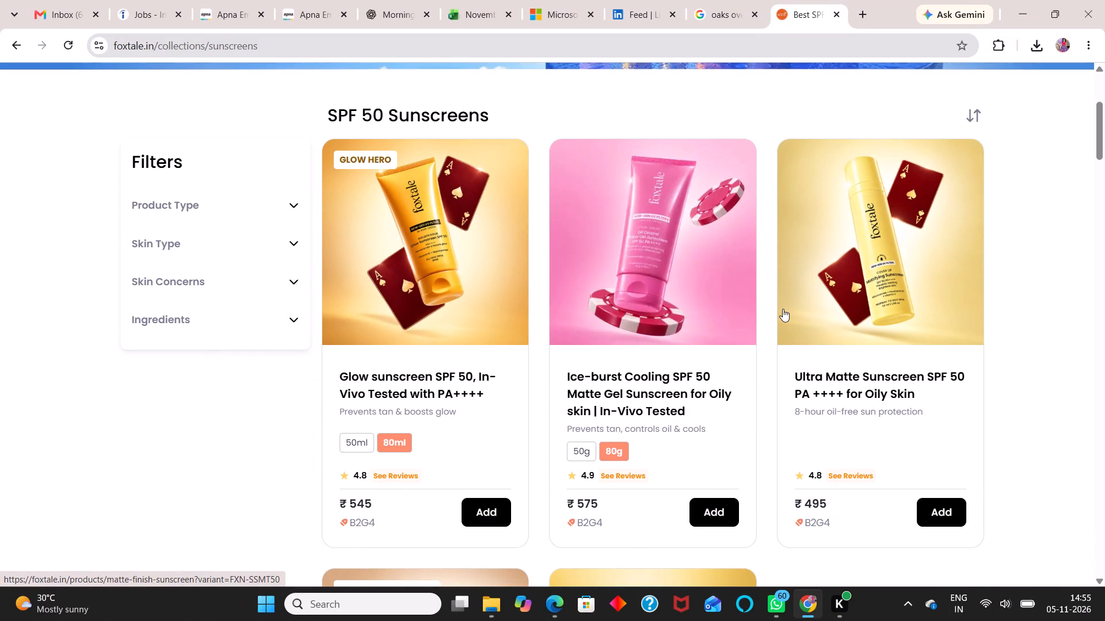
scroll(782, 470, "down", 4)
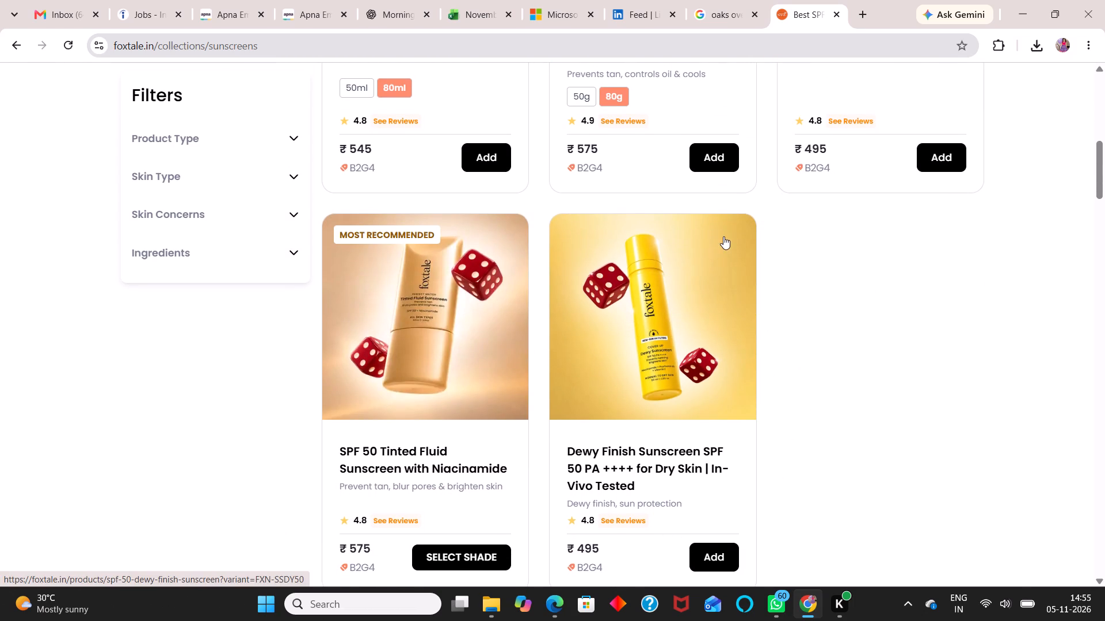
scroll(704, 442, "down", 4)
scroll(716, 387, "up", 5)
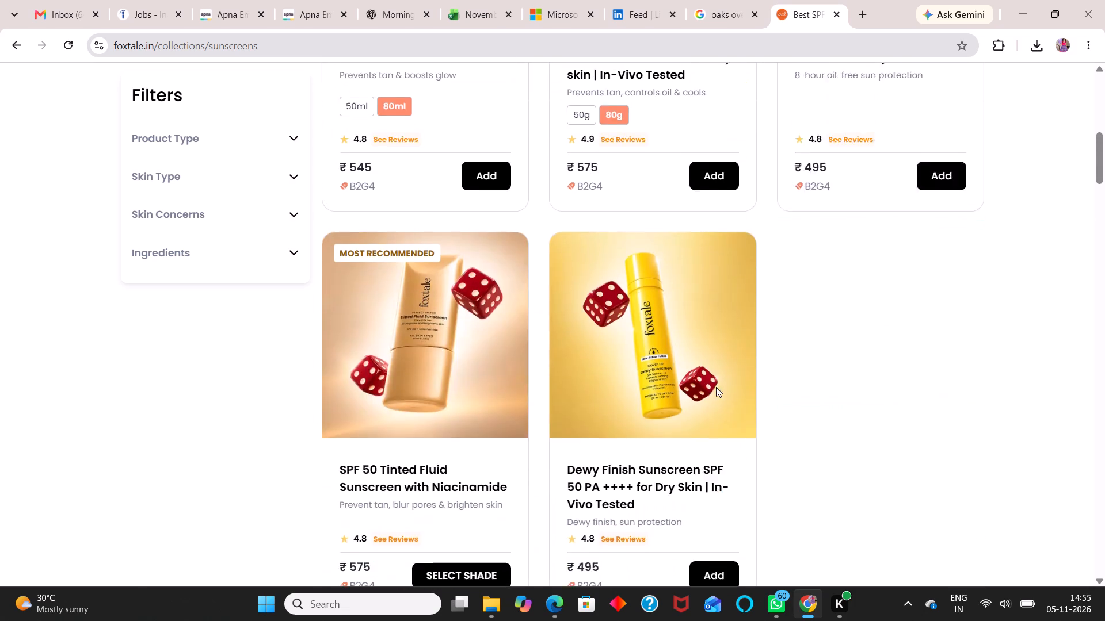
scroll(668, 422, "down", 5)
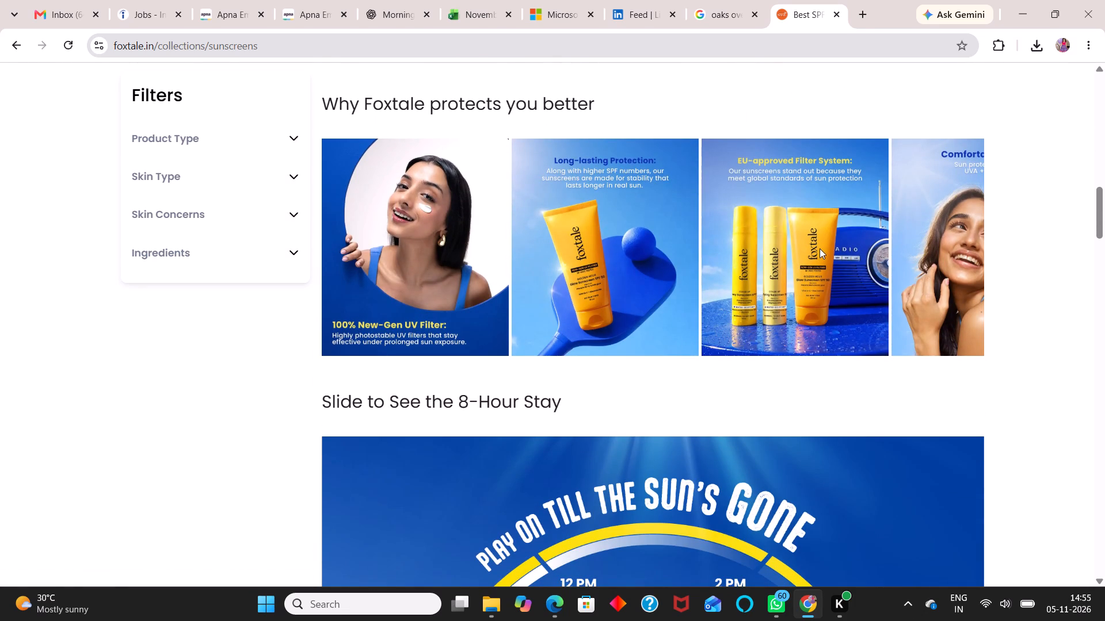
scroll(805, 519, "down", 9)
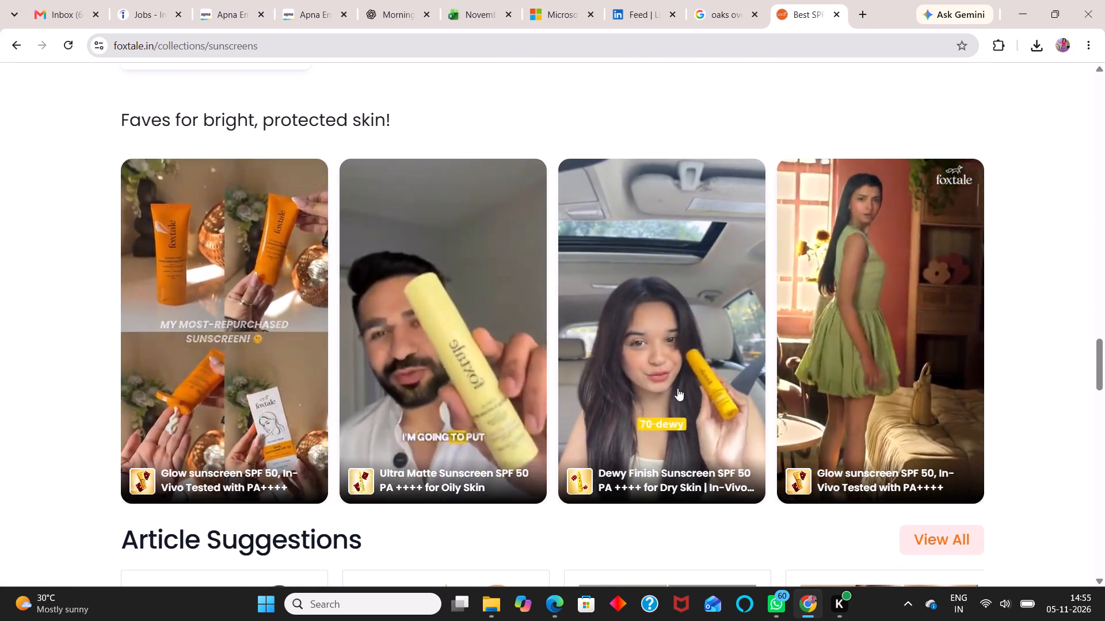
scroll(677, 388, "down", 9)
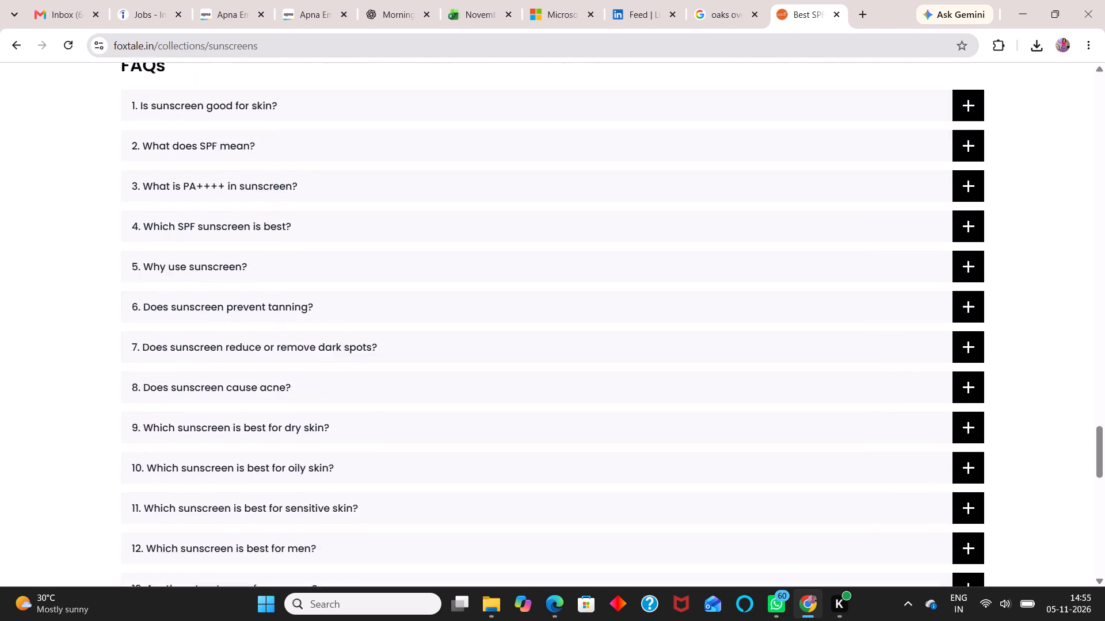
scroll(677, 388, "down", 3)
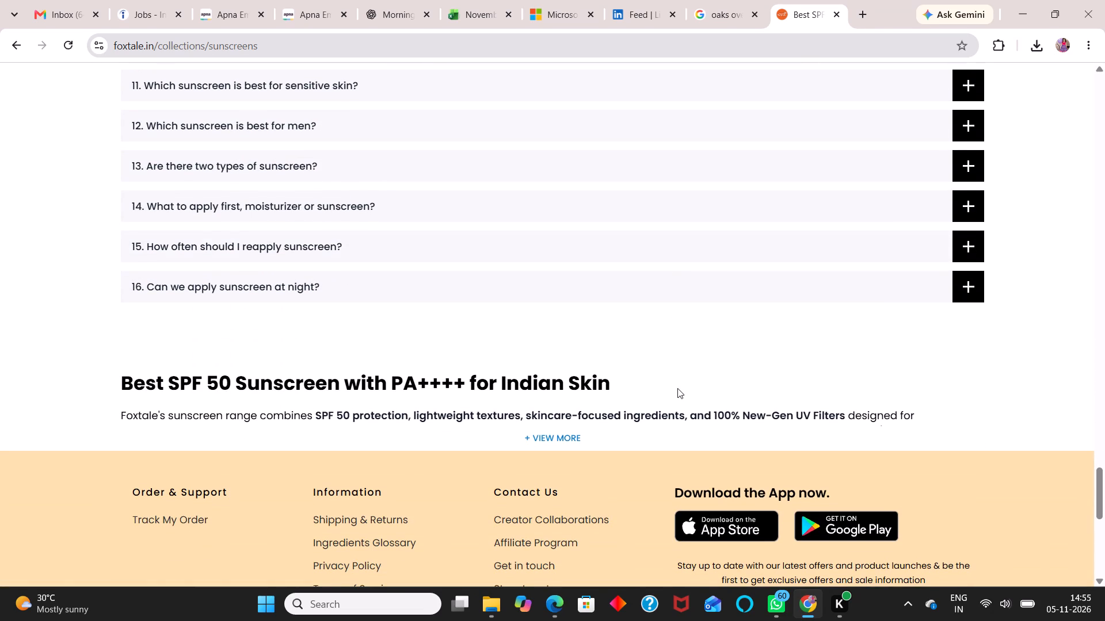
scroll(721, 282, "up", 9)
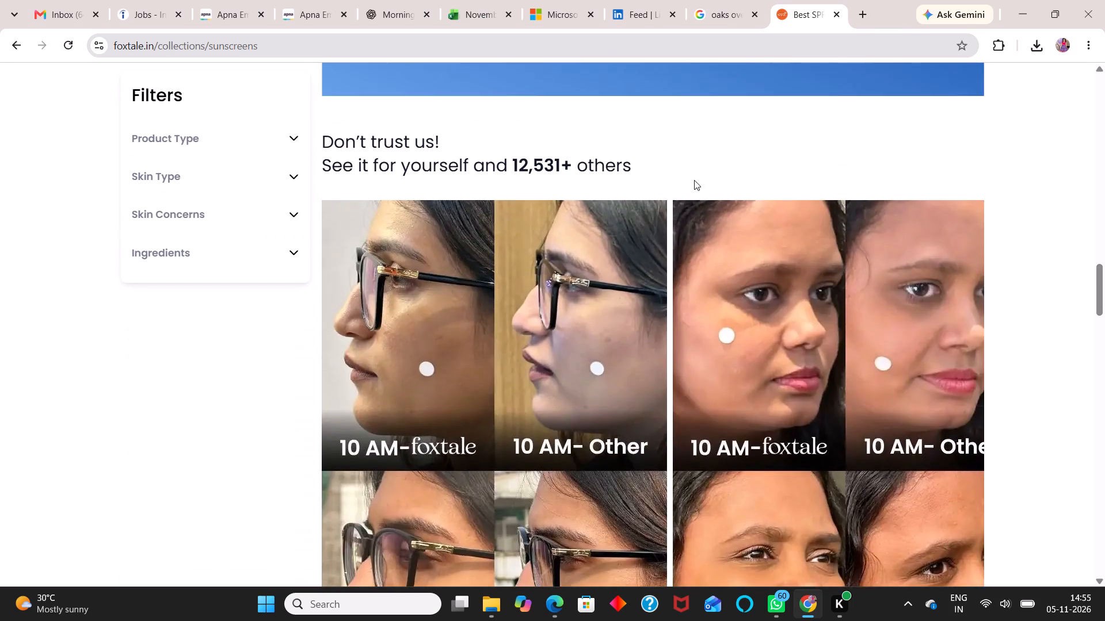
scroll(694, 180, "up", 12)
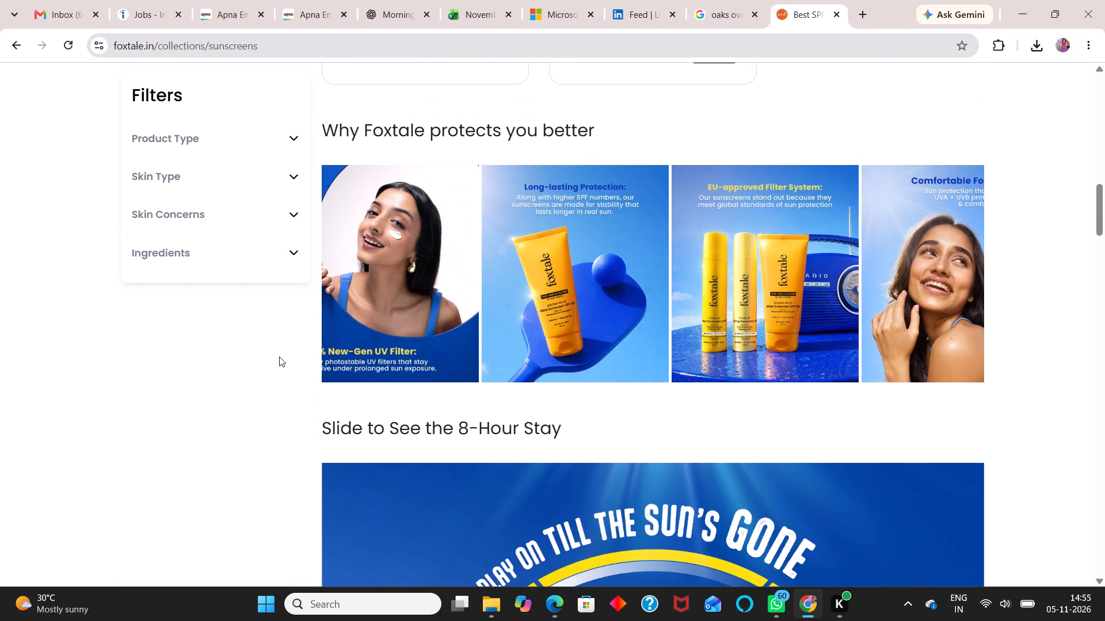
scroll(279, 356, "up", 7)
scroll(558, 414, "down", 3)
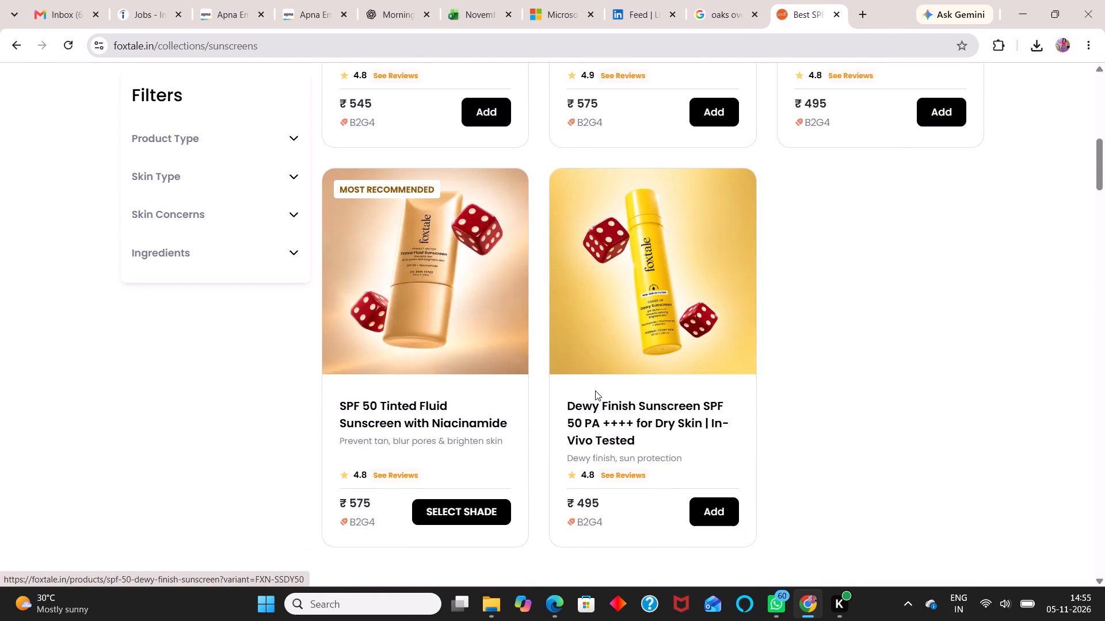
scroll(595, 390, "down", 2)
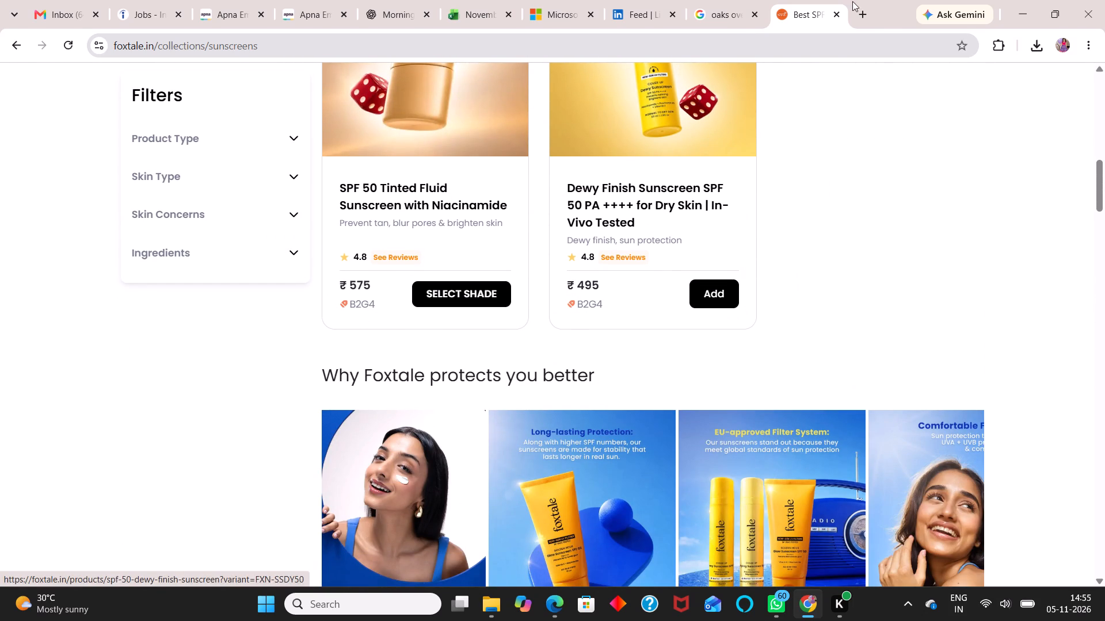
left_click(837, 11)
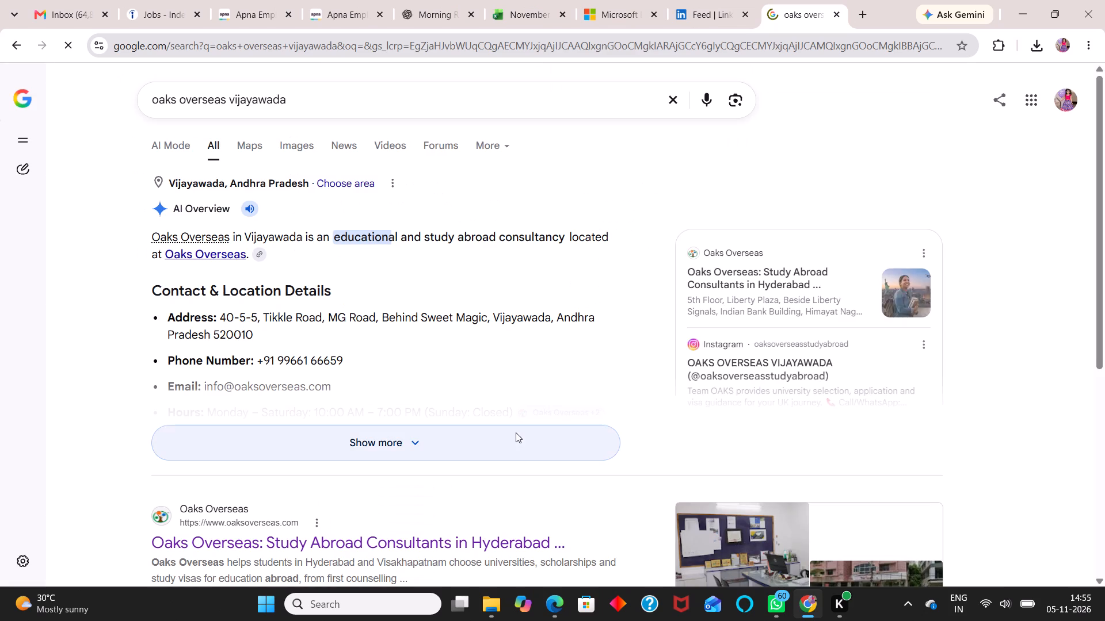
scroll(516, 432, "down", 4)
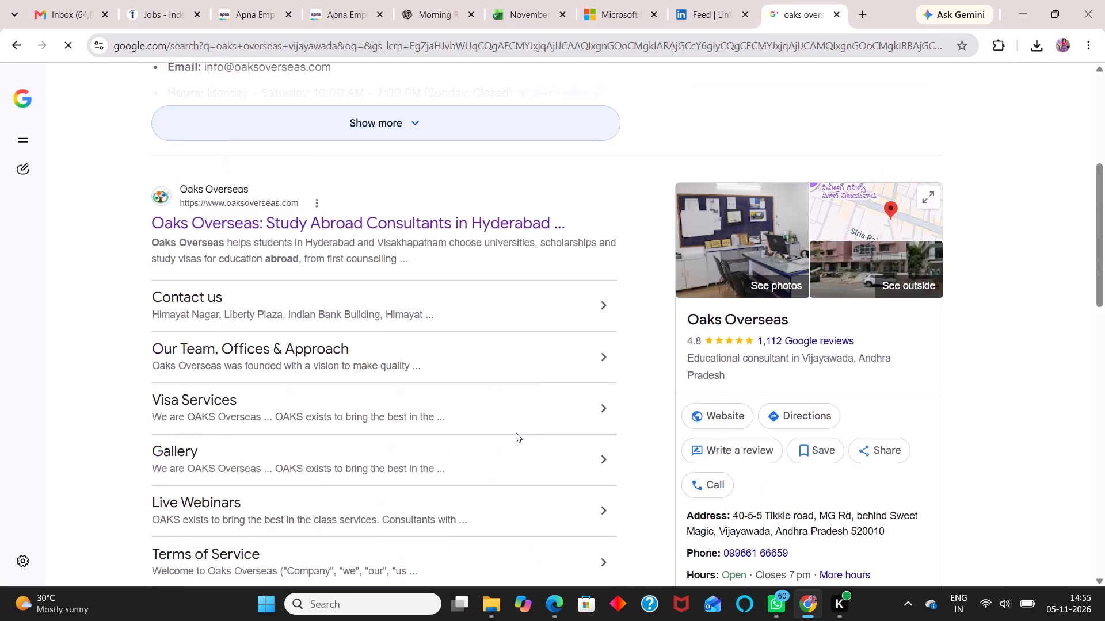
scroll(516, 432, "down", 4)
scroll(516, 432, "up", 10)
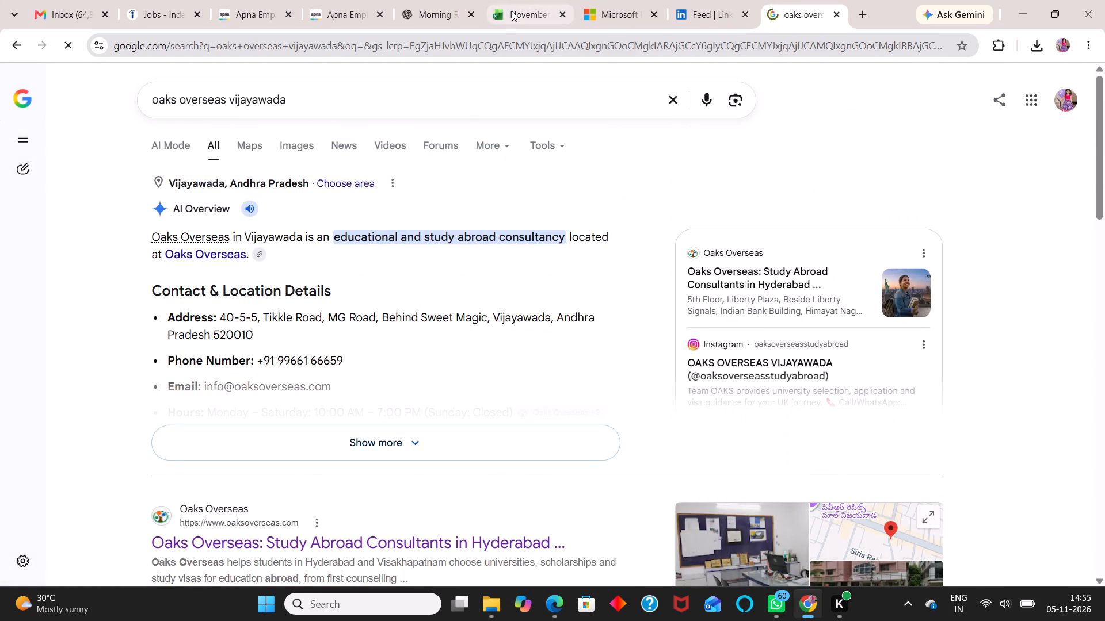
From the apnaHire Trainee Counsellor job page, switch to File Explorer and locate Trainee Counsellor - Visakhapatnam (3) in Downloads.
left_click(342, 12)
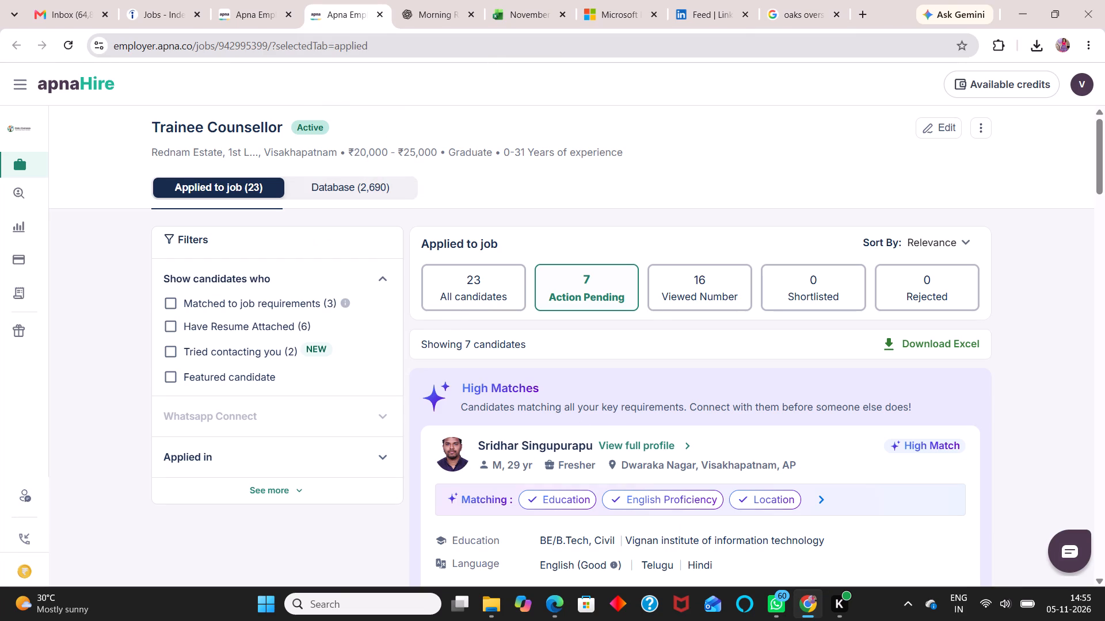
left_click(499, 612)
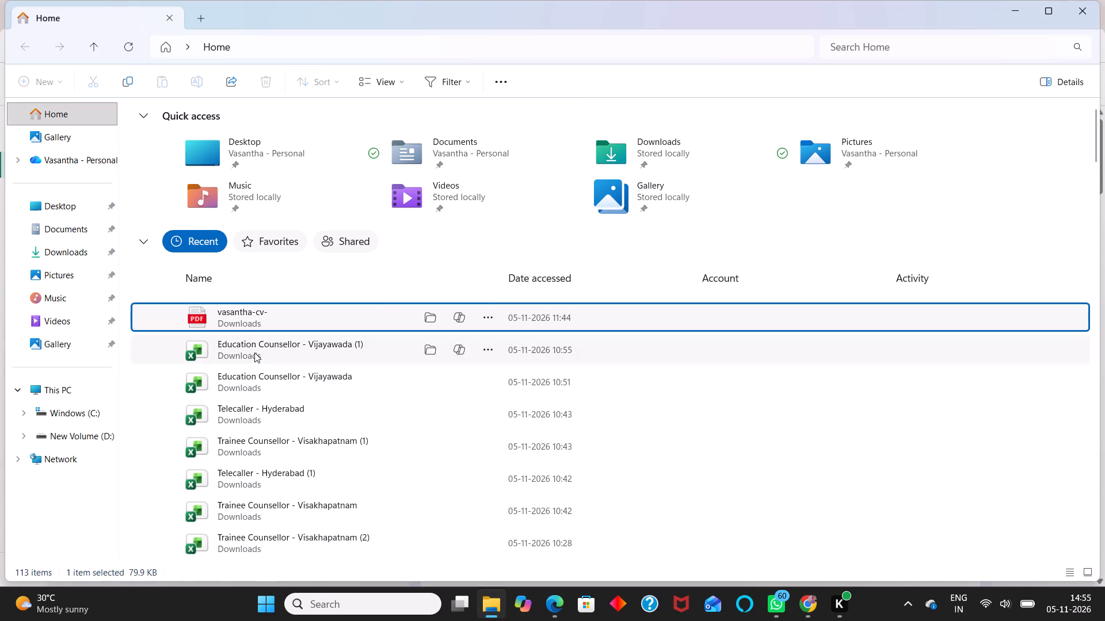
left_click(79, 250)
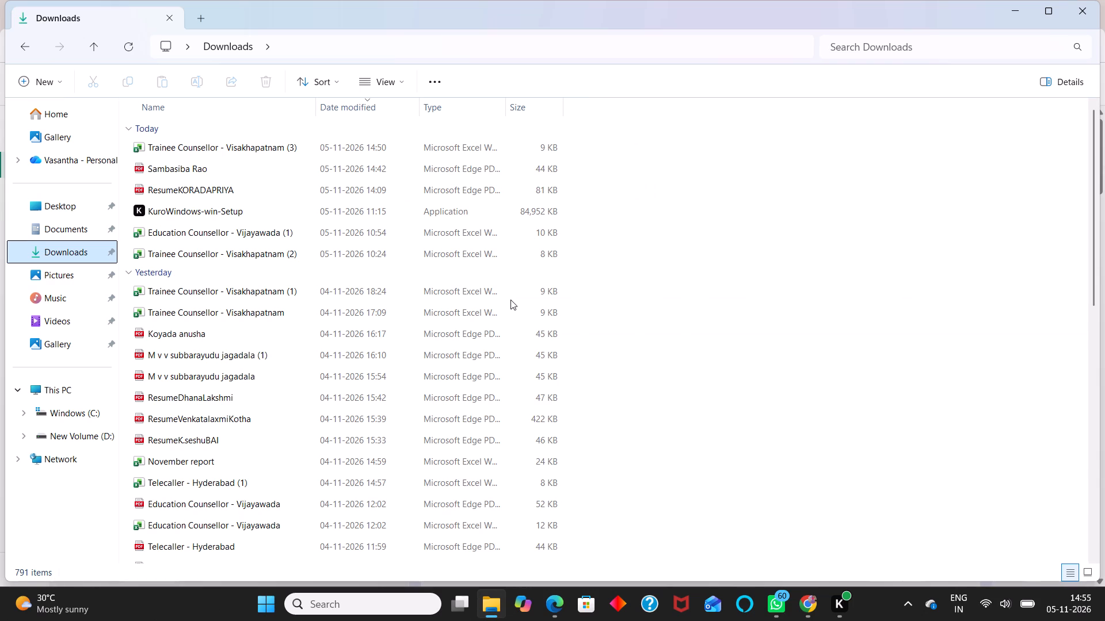
left_click(1013, 13)
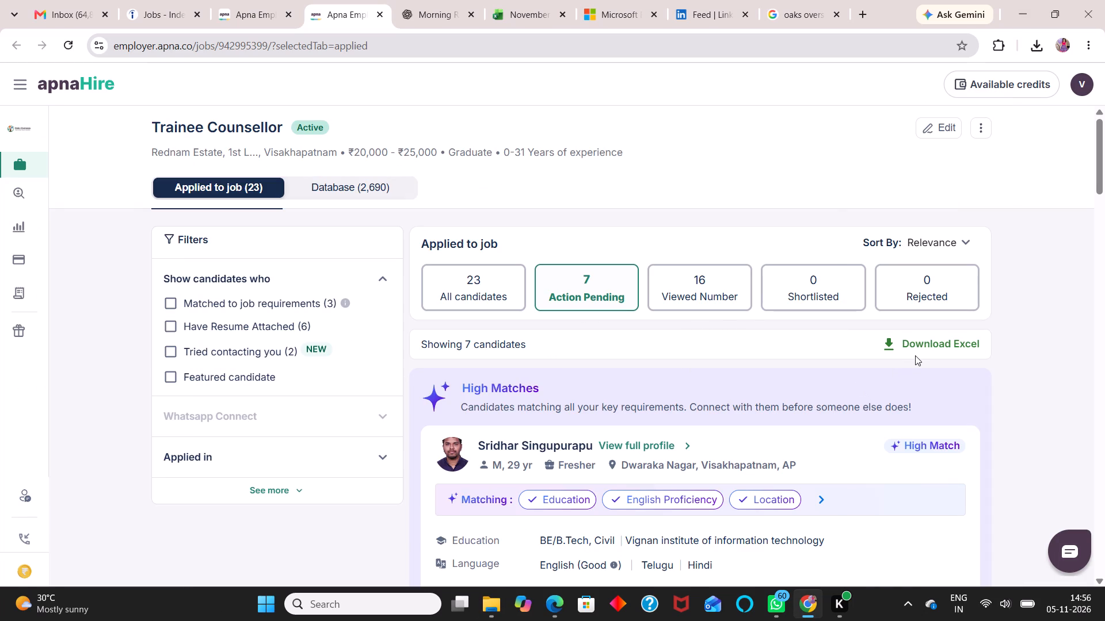
left_click(485, 605)
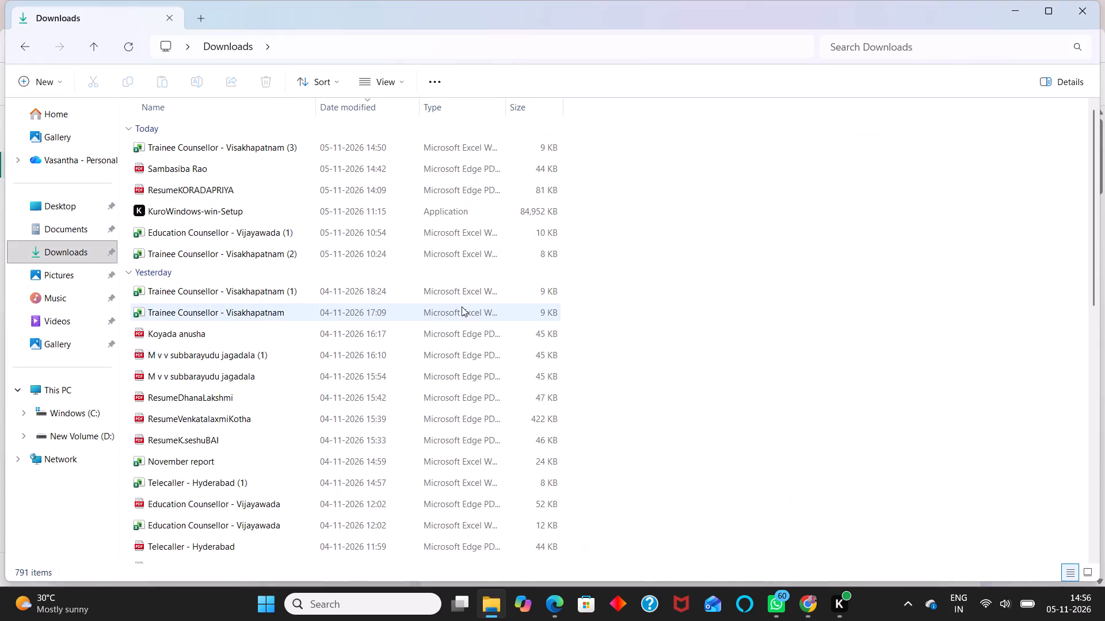
left_click(436, 153)
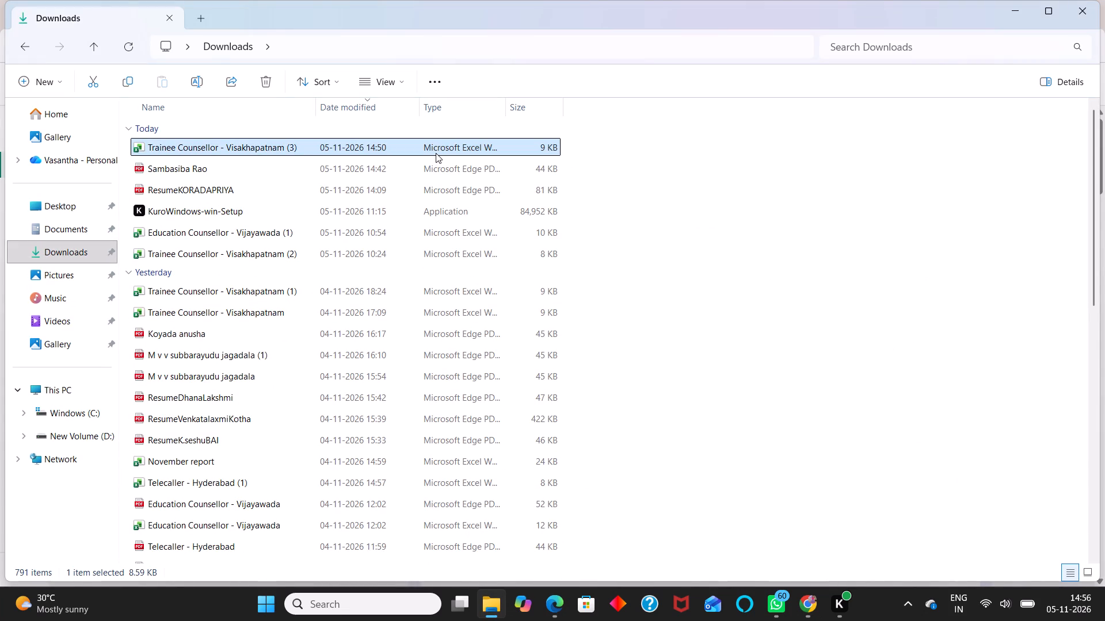
left_click(1011, 10)
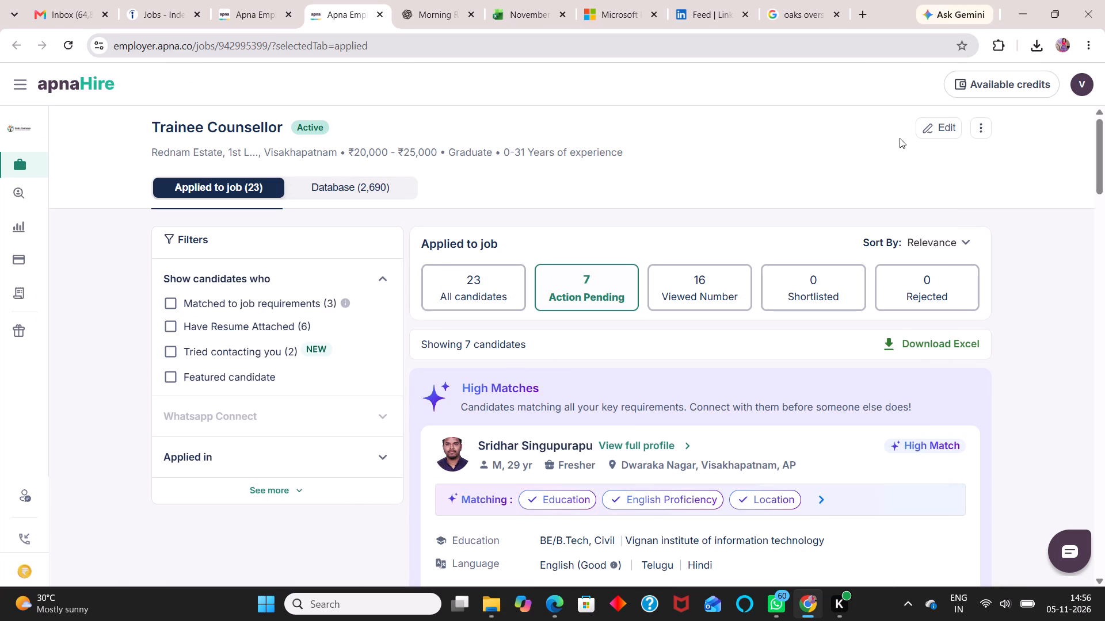
Upload Trainee Counsellor - Visakhapatnam (3) from Downloads to Excel for the web and continue with the repaired workbook saved.
left_click(627, 14)
left_click(108, 384)
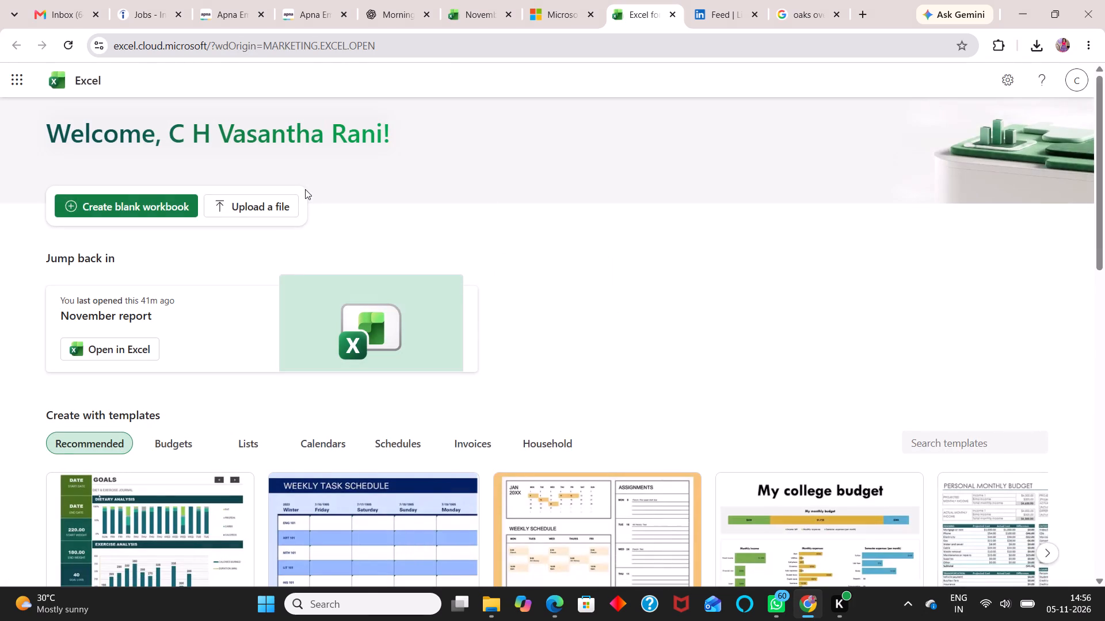
left_click(246, 204)
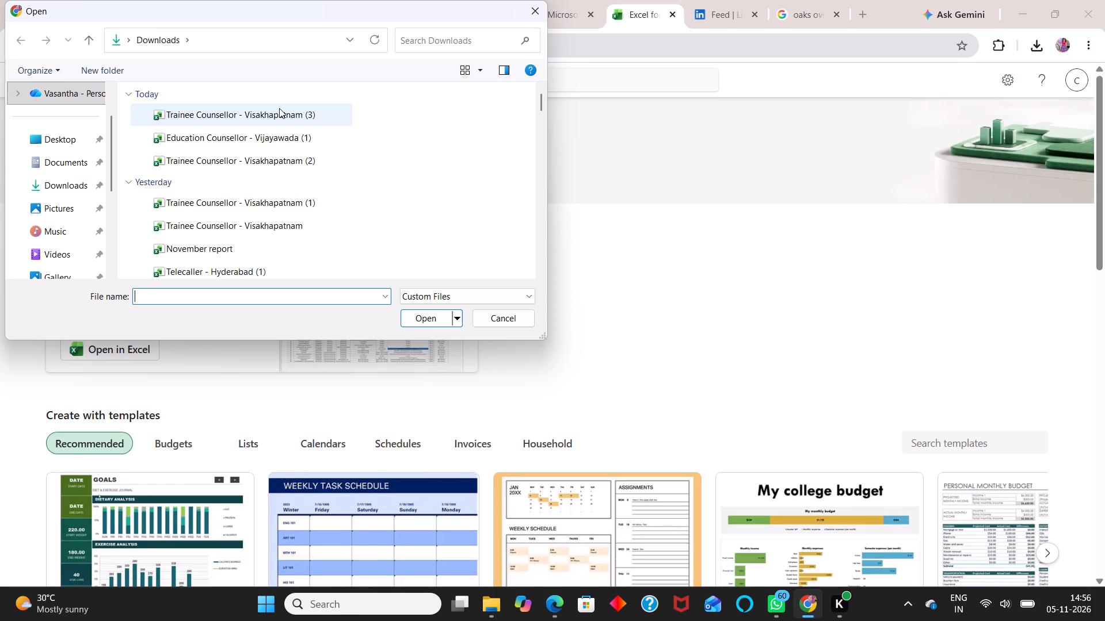
left_click(279, 108)
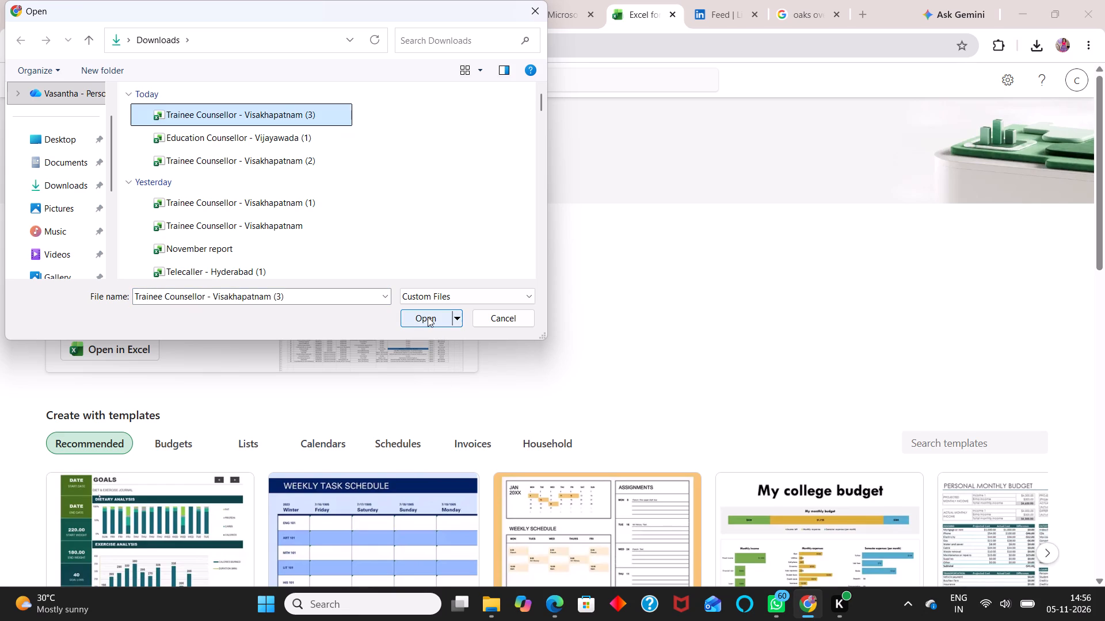
left_click(428, 317)
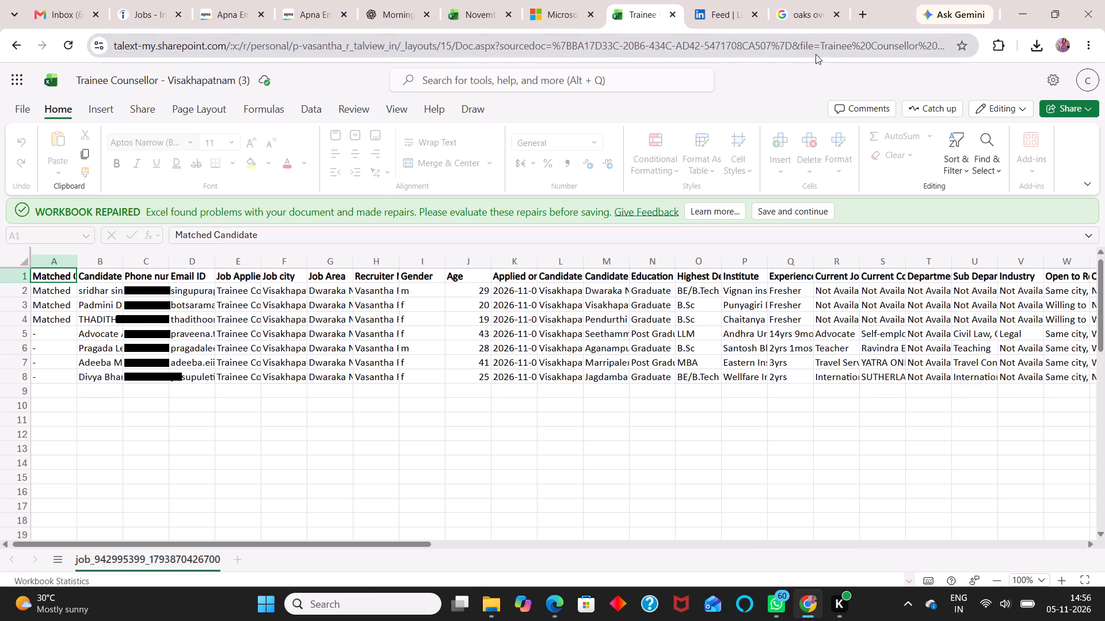
left_click(786, 208)
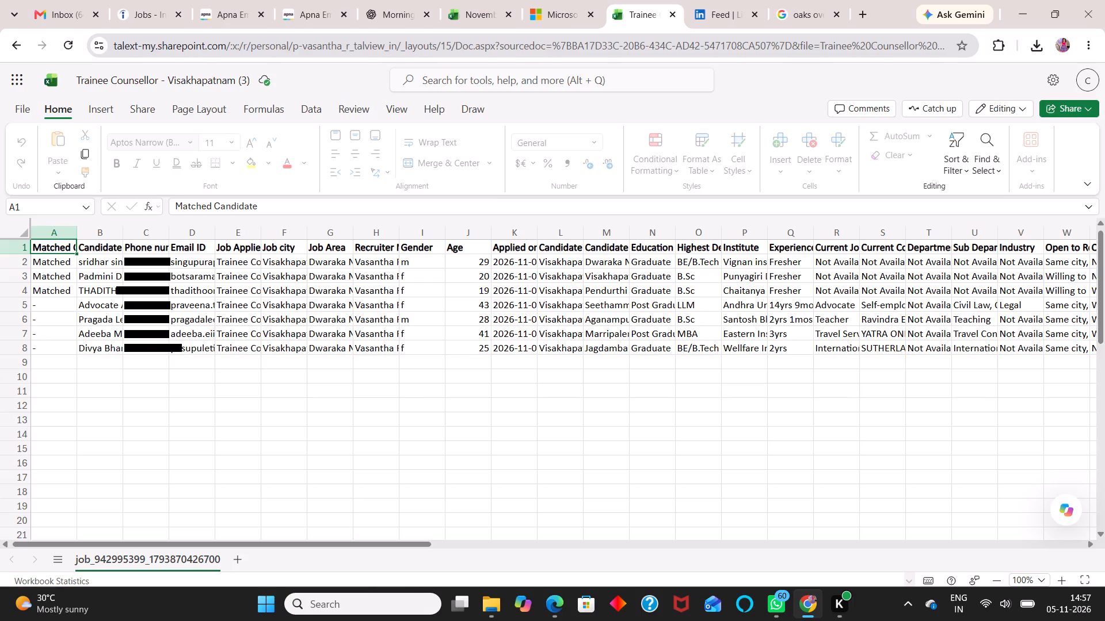
Delete the Matched Candidate column from the Trainee Counsellor sheet.
left_click(62, 233)
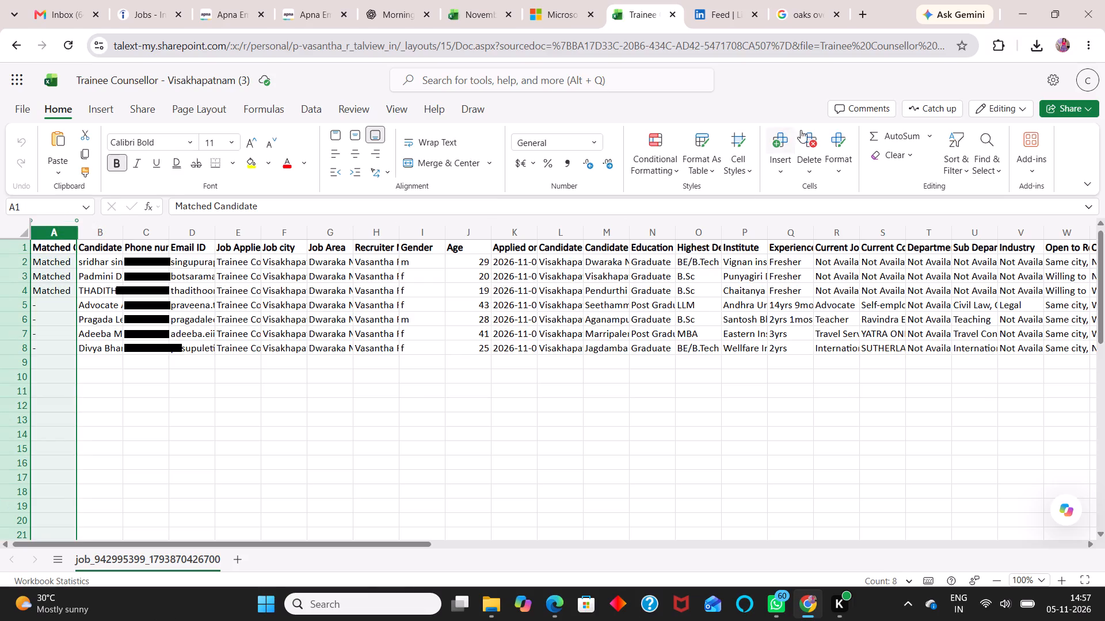
left_click(809, 133)
left_click(127, 436)
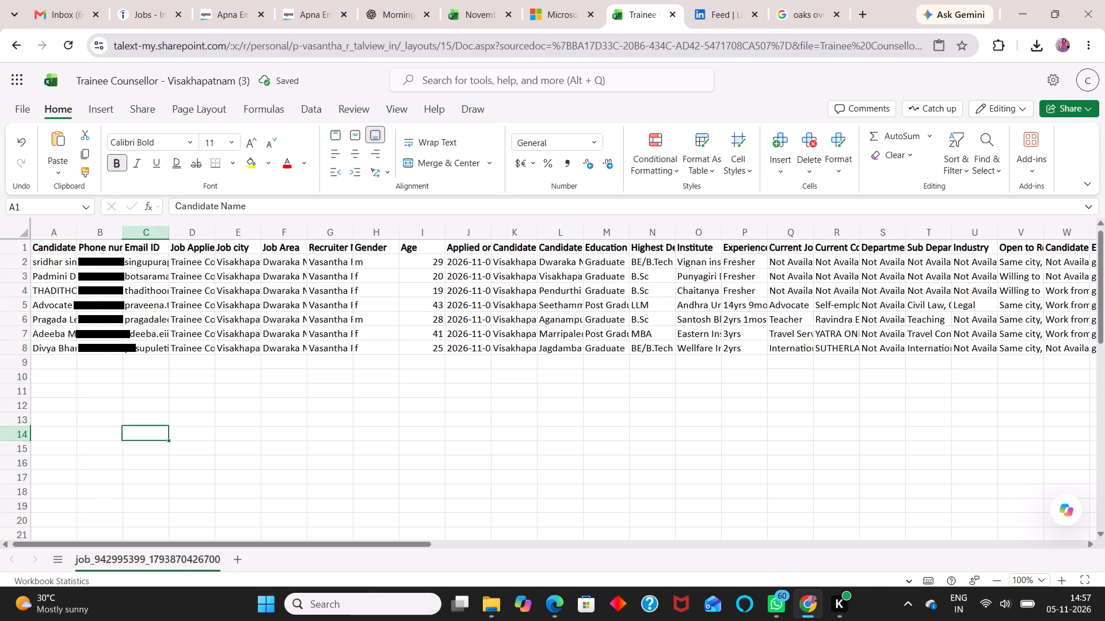
Copy the candidate names and phone numbers in cells A2:B8, without the header row.
left_click(58, 257)
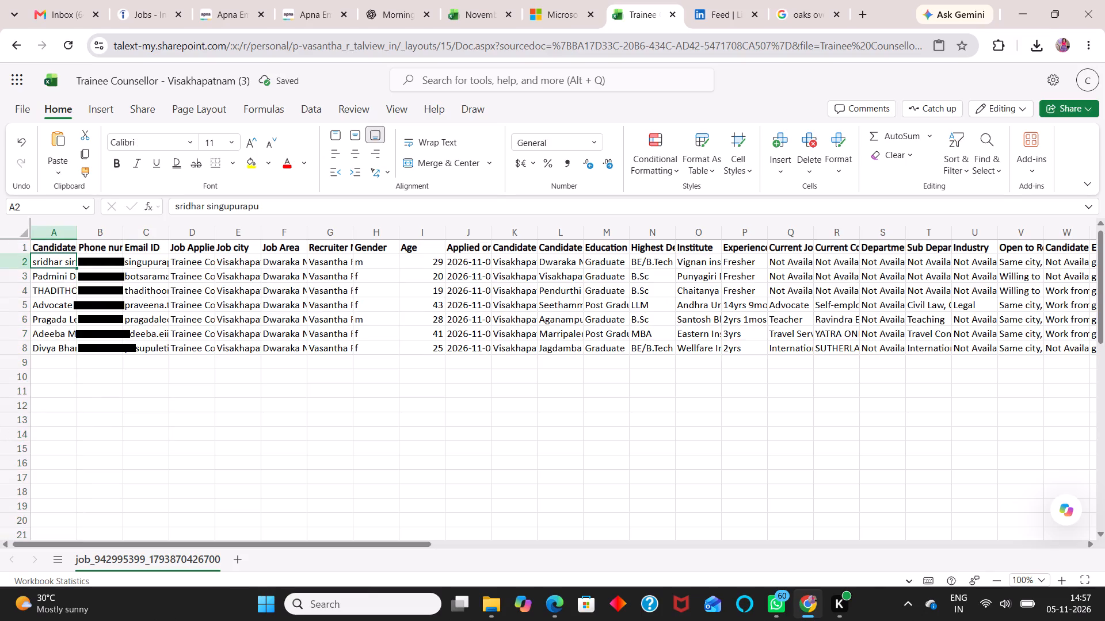
key("shift+Right")
key("shift+Down")
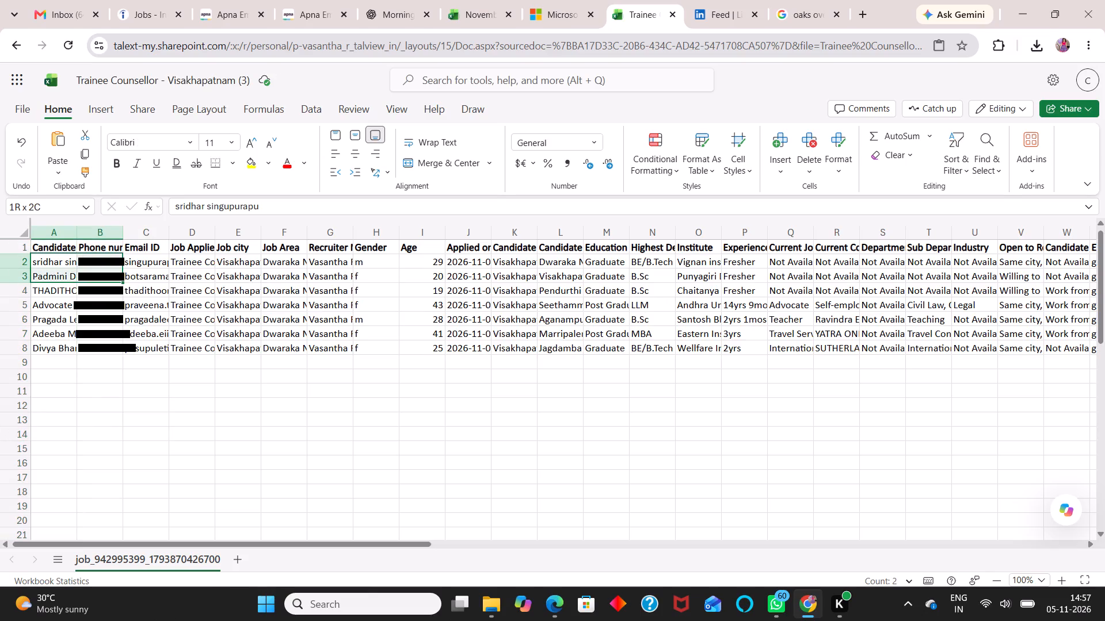
key("shift+Down")
key("shift+Down")
key("shift+Down")
key("shift+Down")
key("shift+Down")
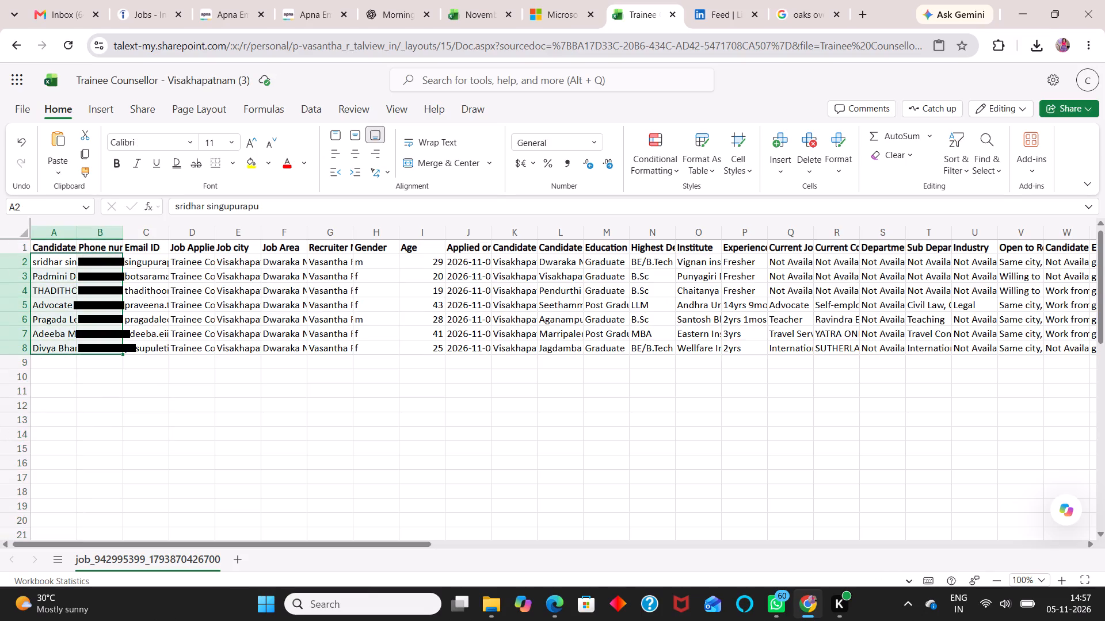
key("ctrl+c")
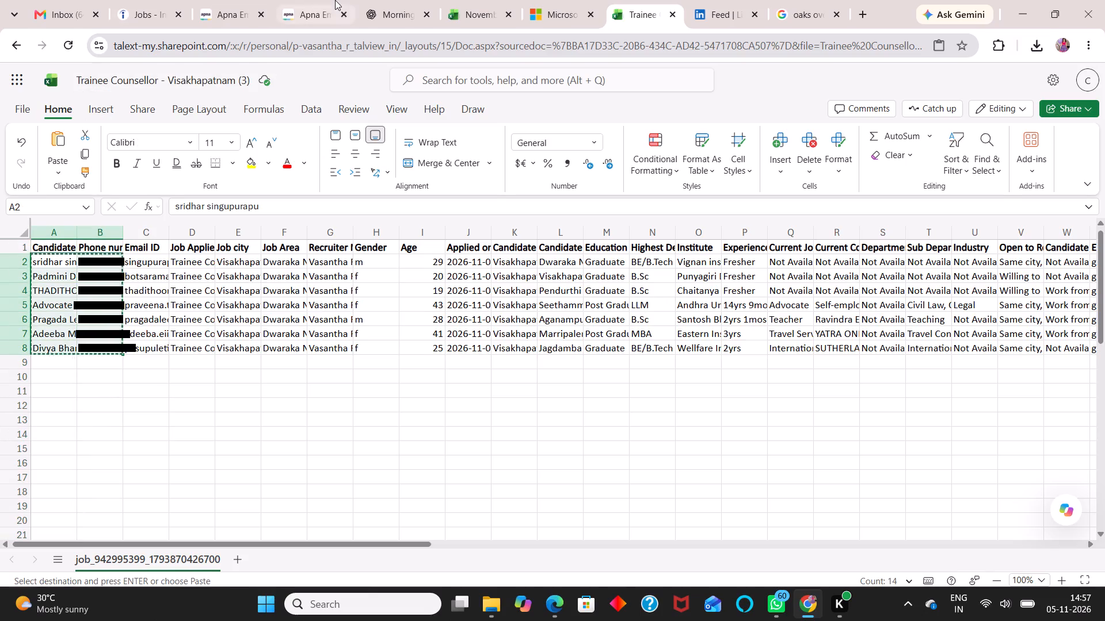
Switch to the November report and paste the copied names and phone numbers into the 05-11-2026 sheet starting at cell B16.
left_click(483, 12)
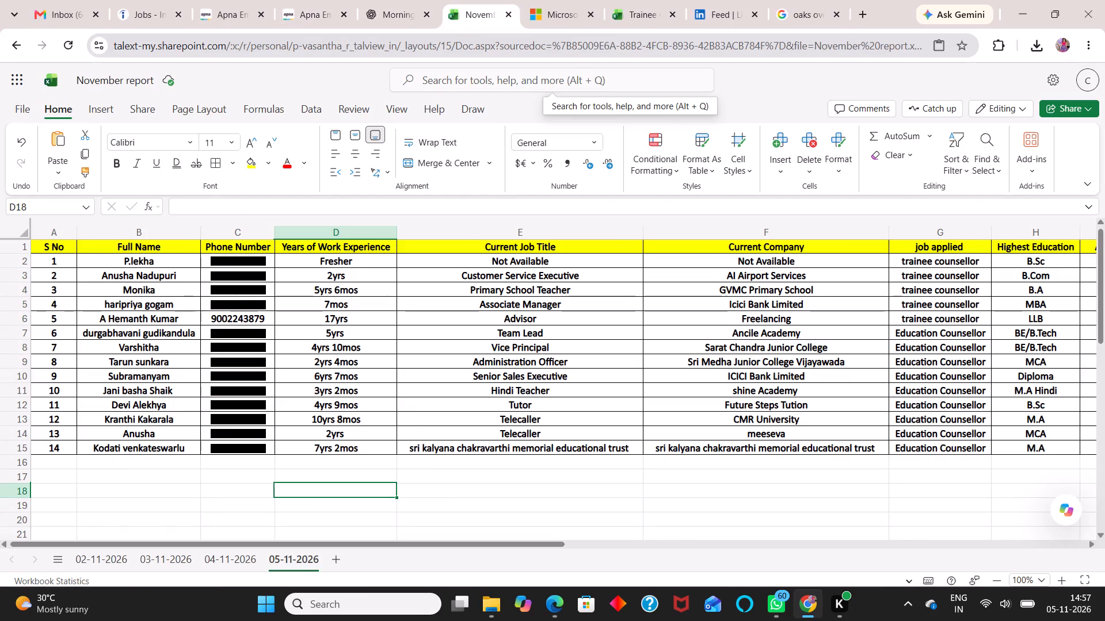
scroll(462, 365, "down", 1)
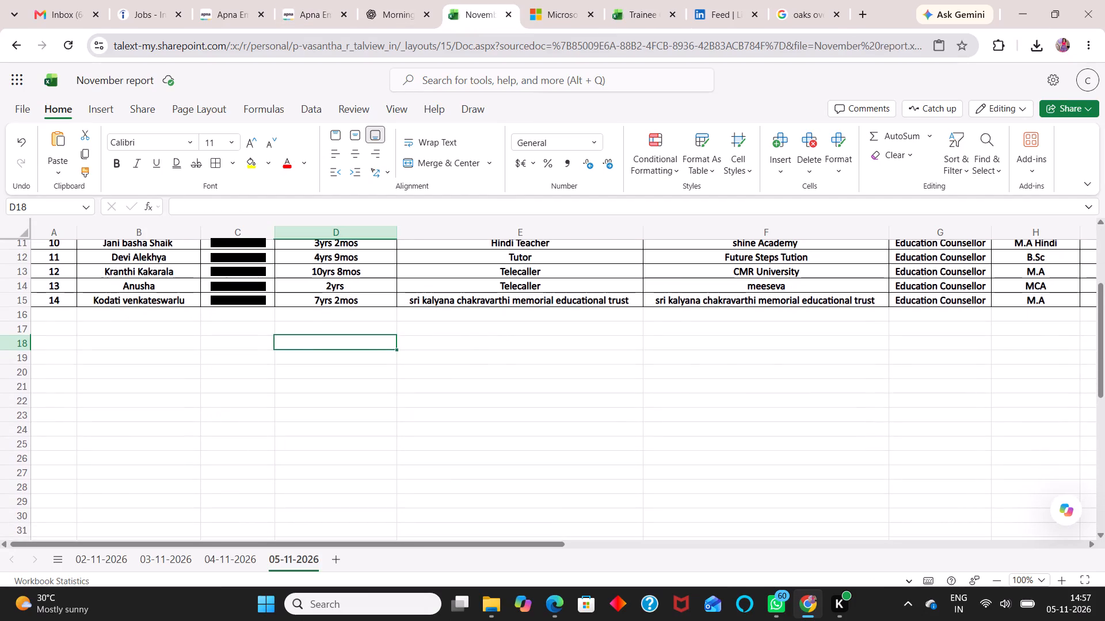
left_click(189, 313)
key("ctrl+v")
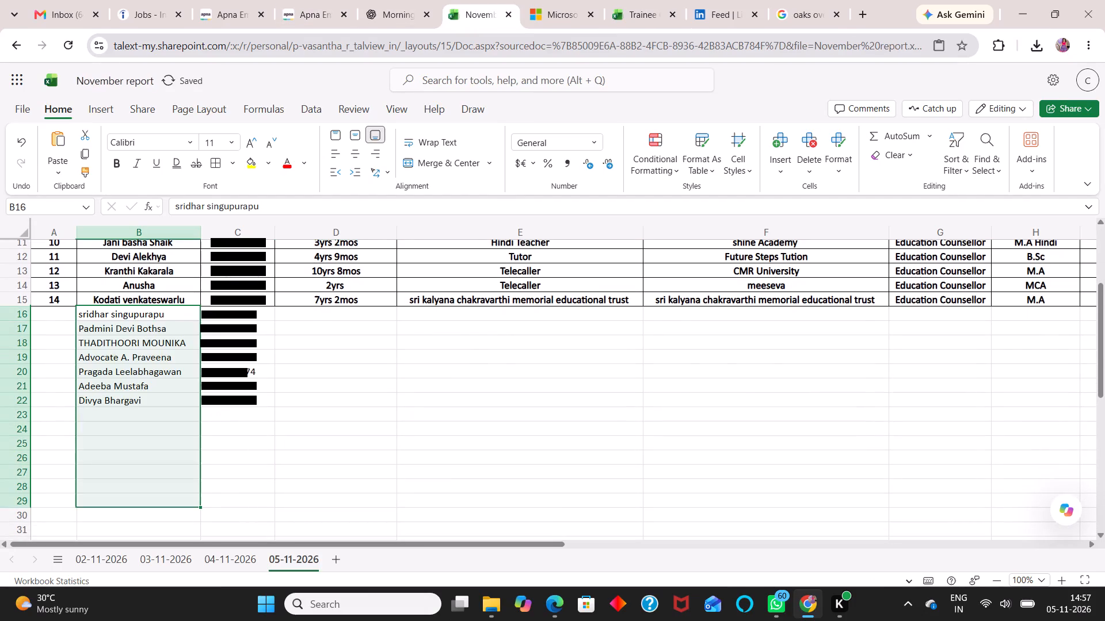
left_click(334, 352)
scroll(435, 327, "up", 3)
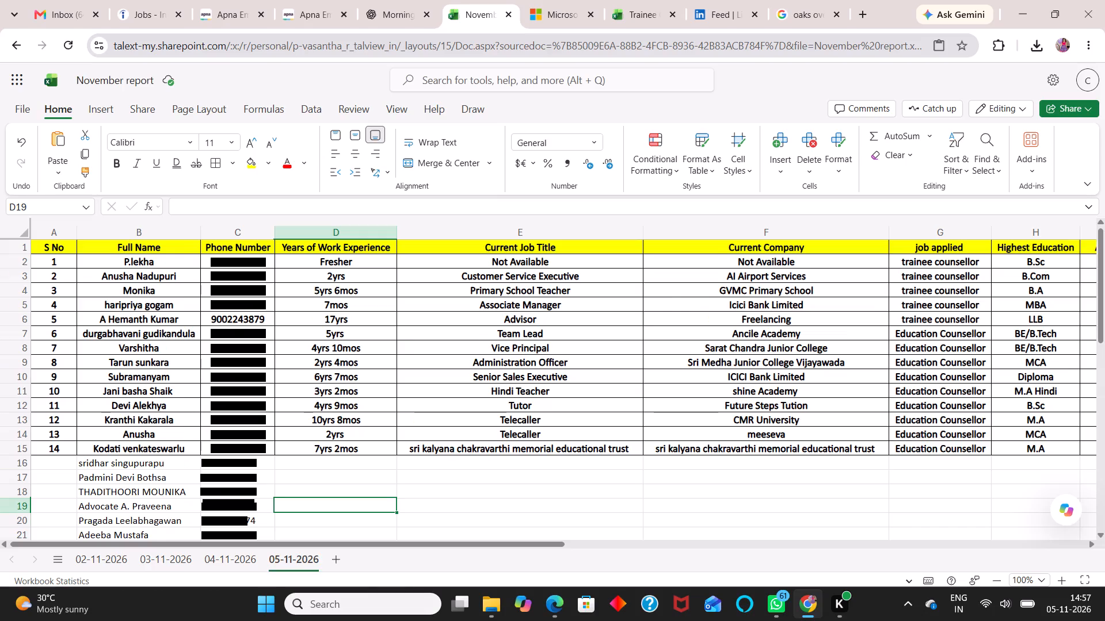
In the Trainee Counsellor - Visakhapatnam (3) workbook, copy the candidates' Experience values in cells P2:P8.
left_click(643, 11)
left_click(385, 381)
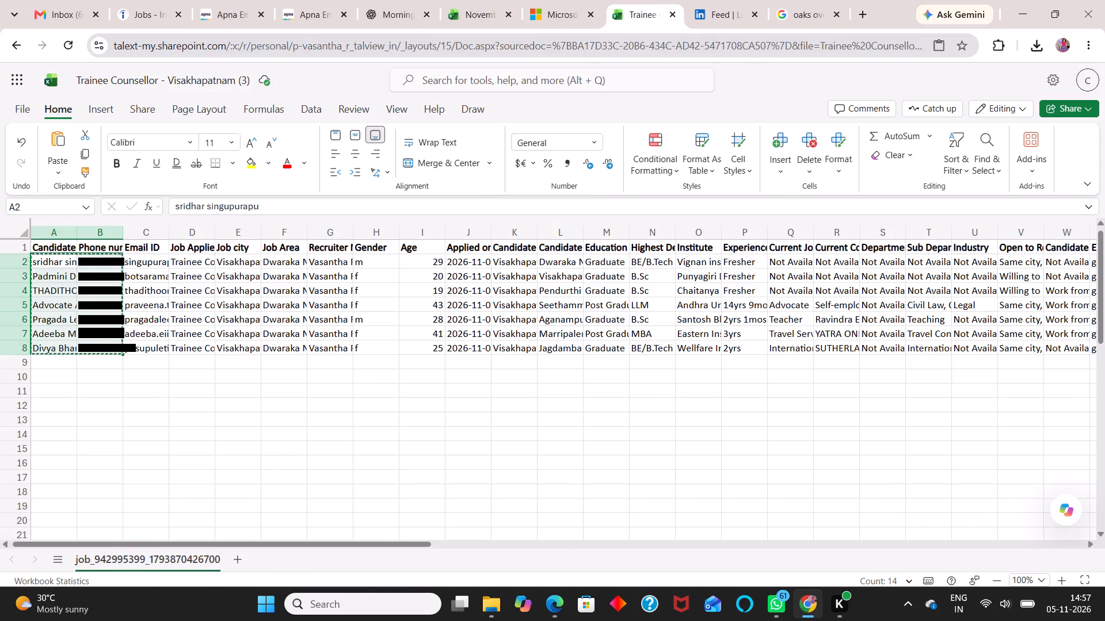
left_click(586, 395)
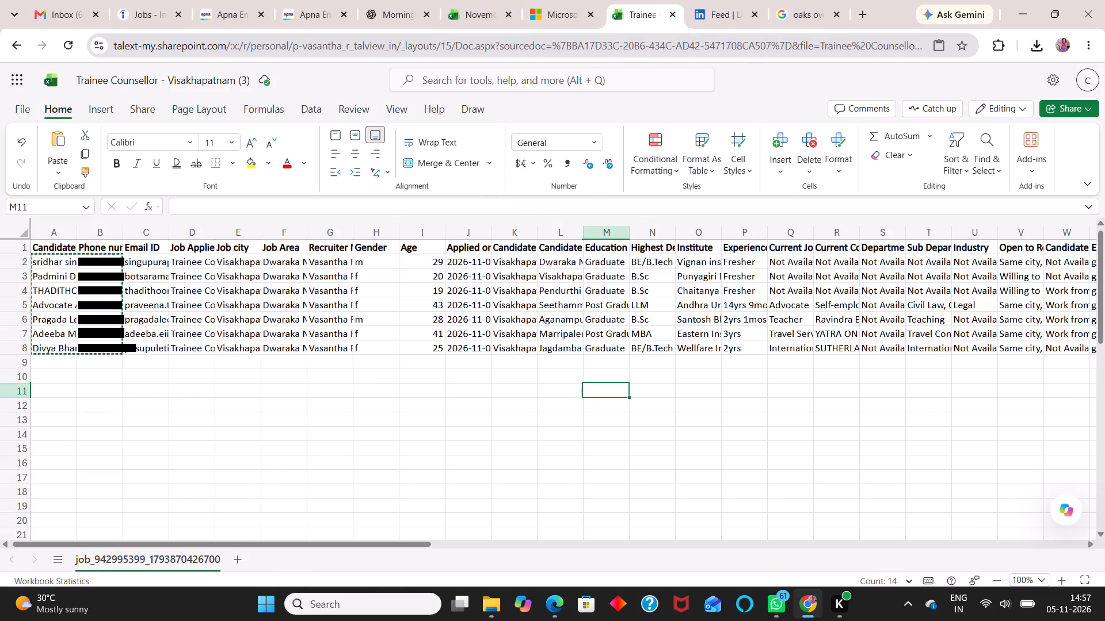
scroll(736, 393, "left", 1)
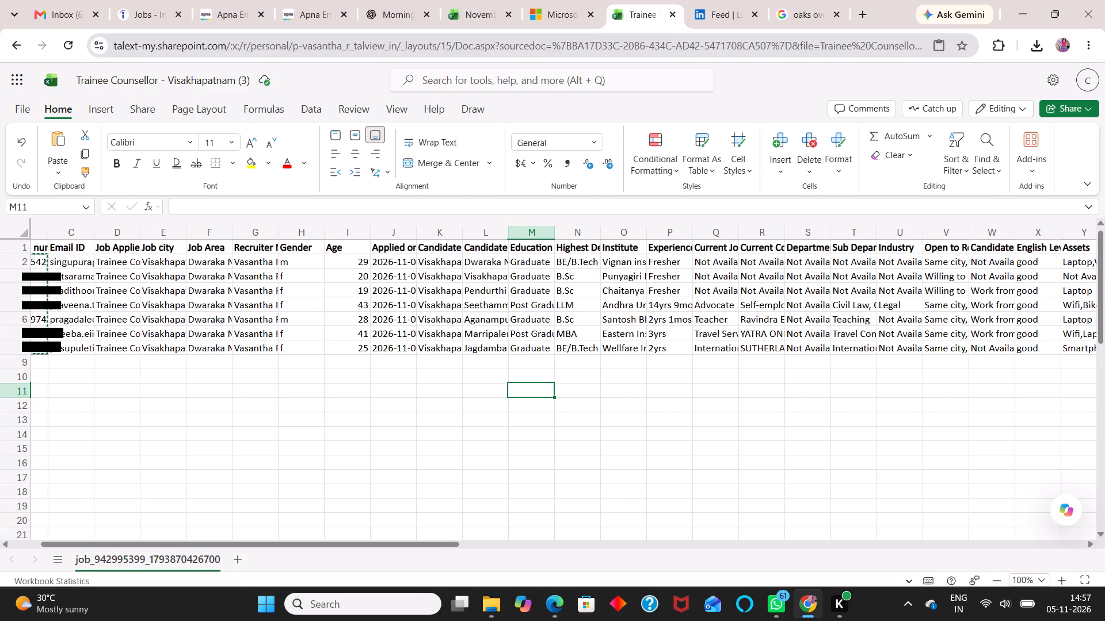
left_click(675, 258)
key("shift+Down")
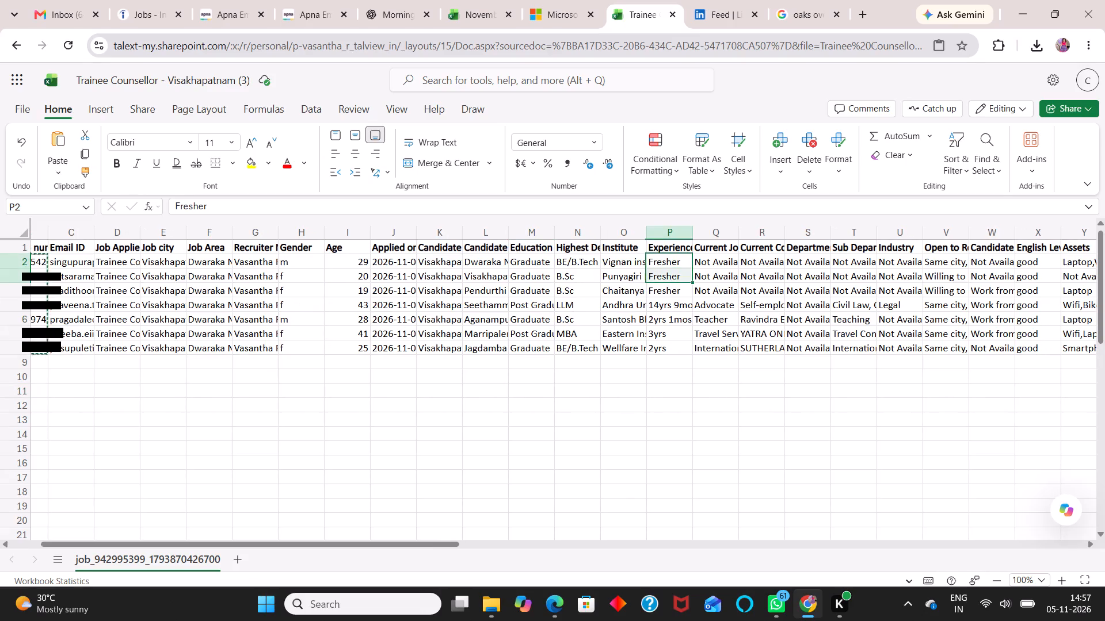
key("shift+Down")
key("shift+Down")
key("shift+Down")
key("shift+Down")
key("shift+Down")
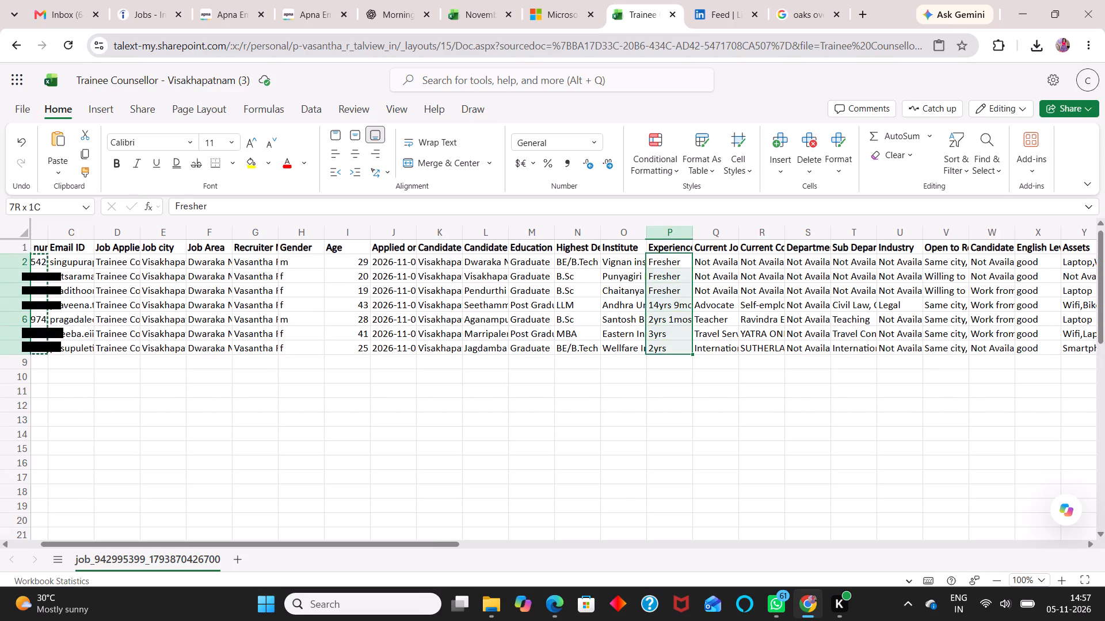
key("ctrl+c")
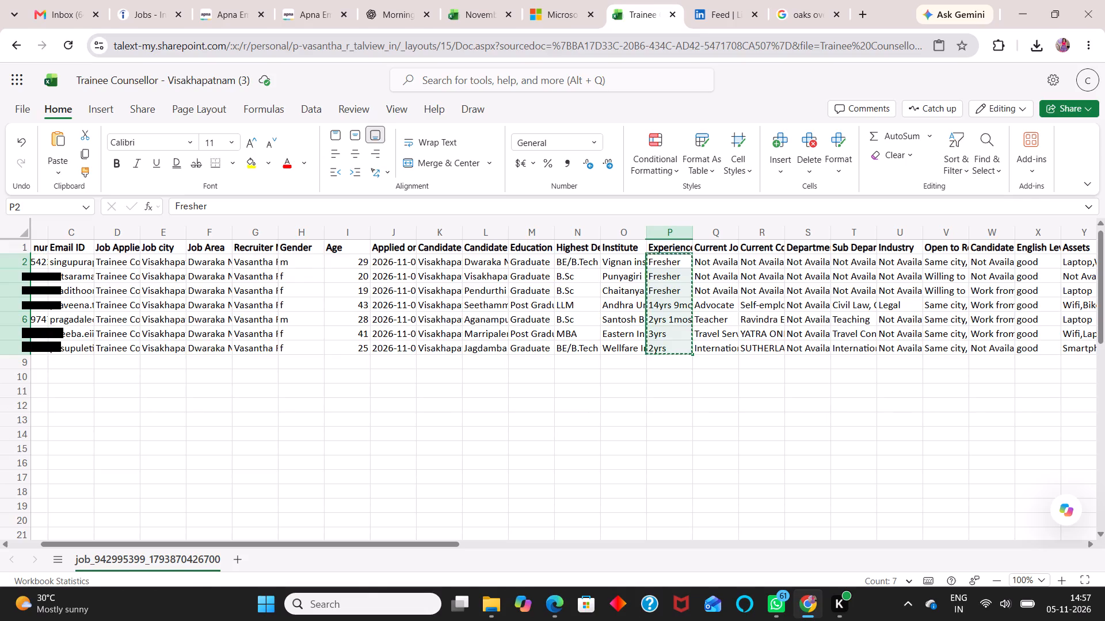
Paste the experience values into the November report's Years of Work Experience column starting at cell D16.
left_click(465, 10)
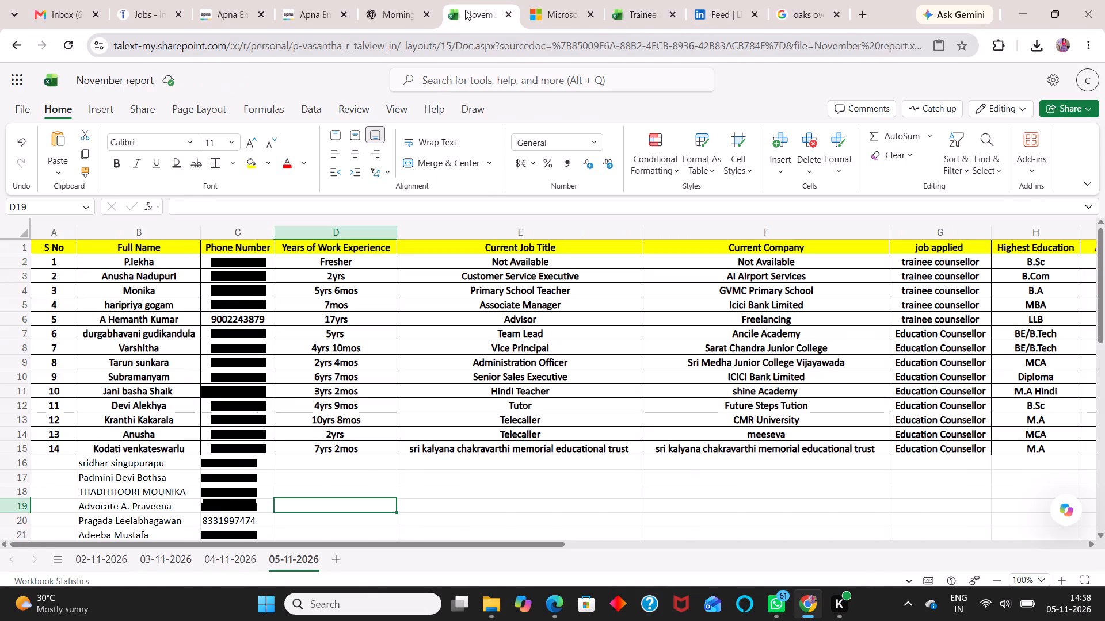
left_click(352, 459)
key("ctrl+v")
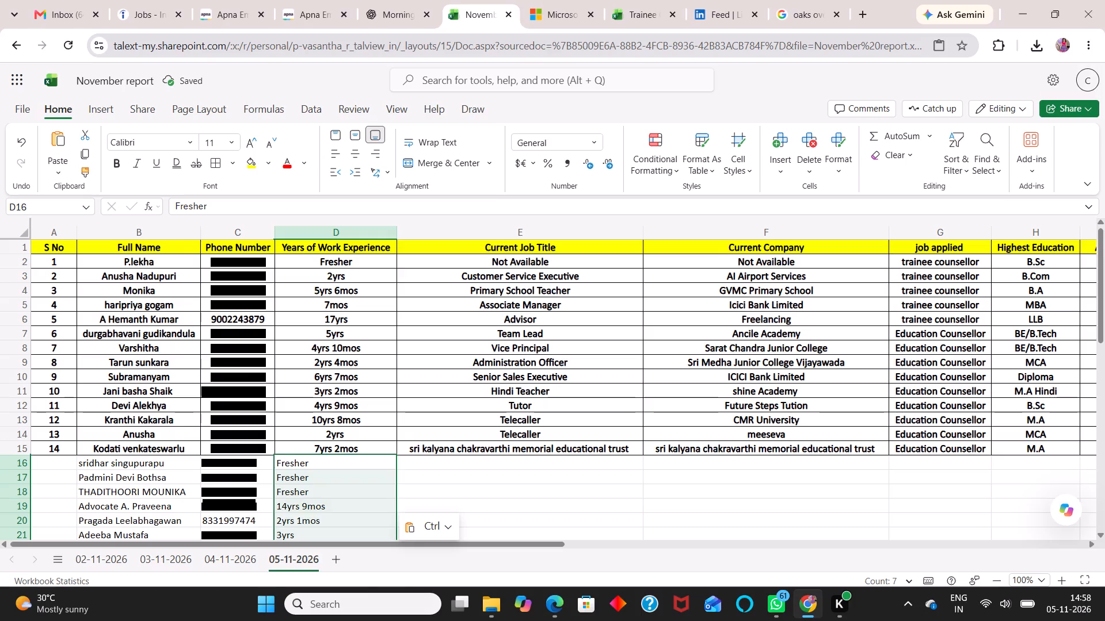
scroll(517, 473, "down", 1)
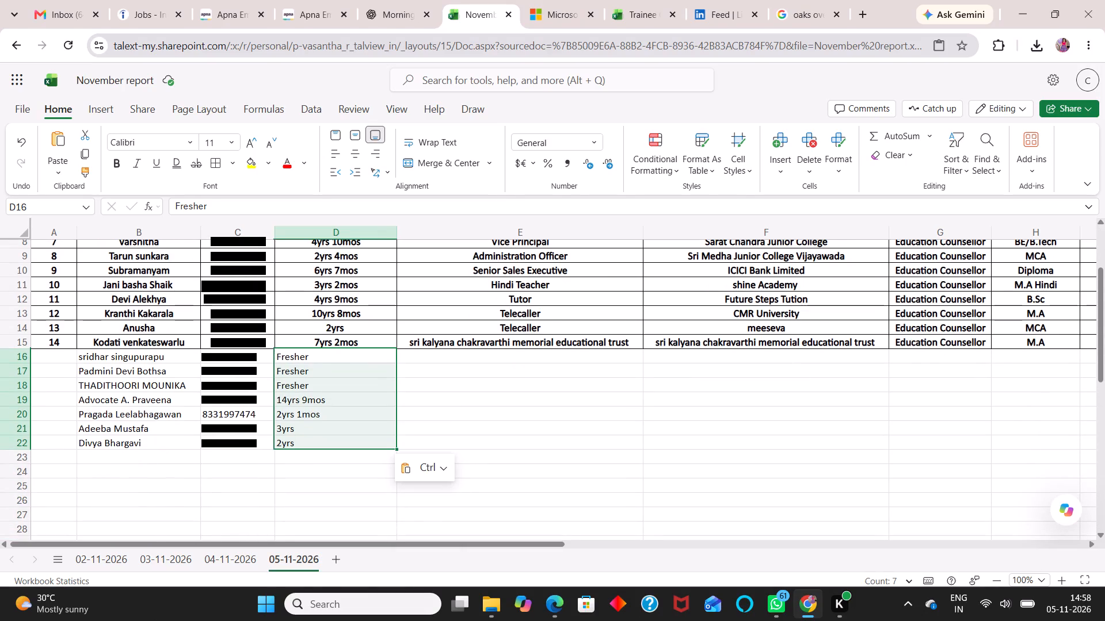
Select E16 in the November report as the destination, and copy the current job titles and companies in Q2:R8 of the Trainee Counsellor workbook.
left_click(542, 356)
scroll(588, 315, "up", 2)
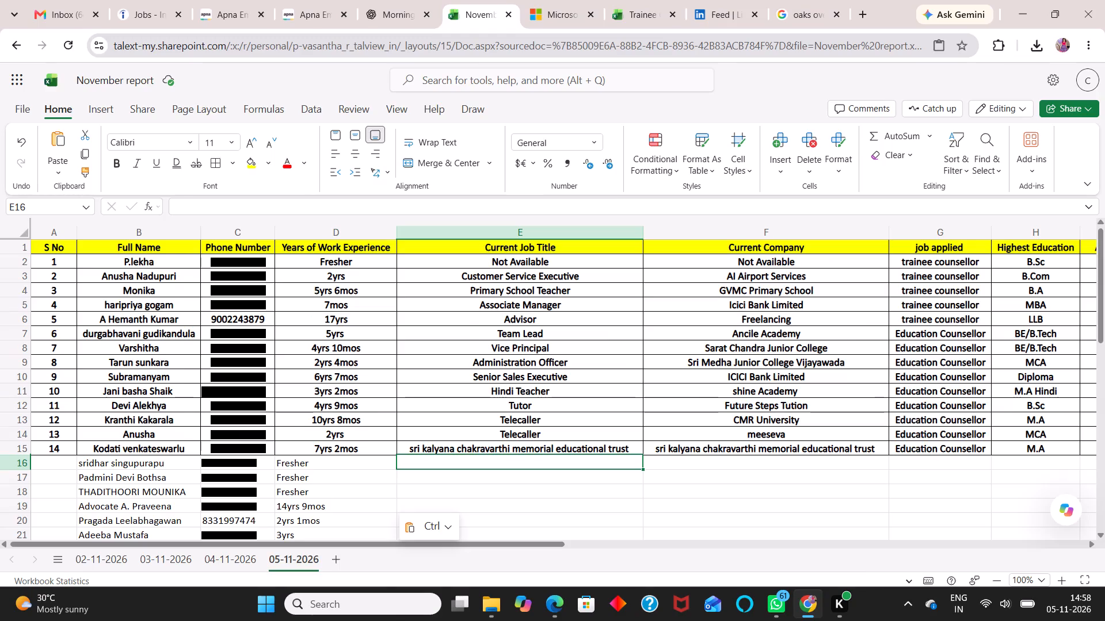
left_click(647, 6)
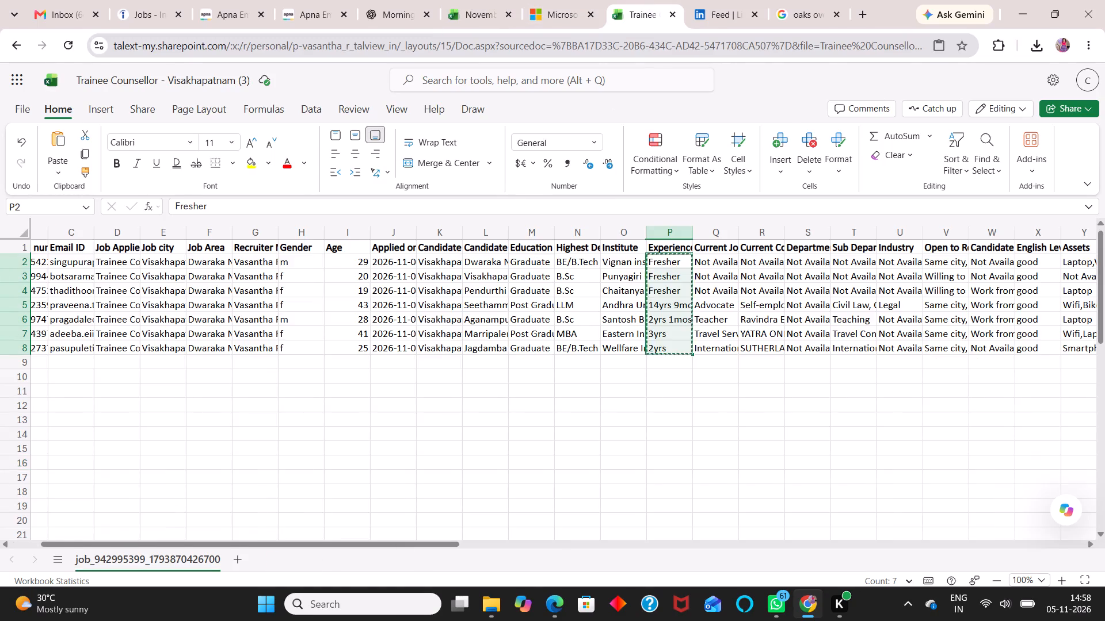
scroll(682, 389, "left", 1)
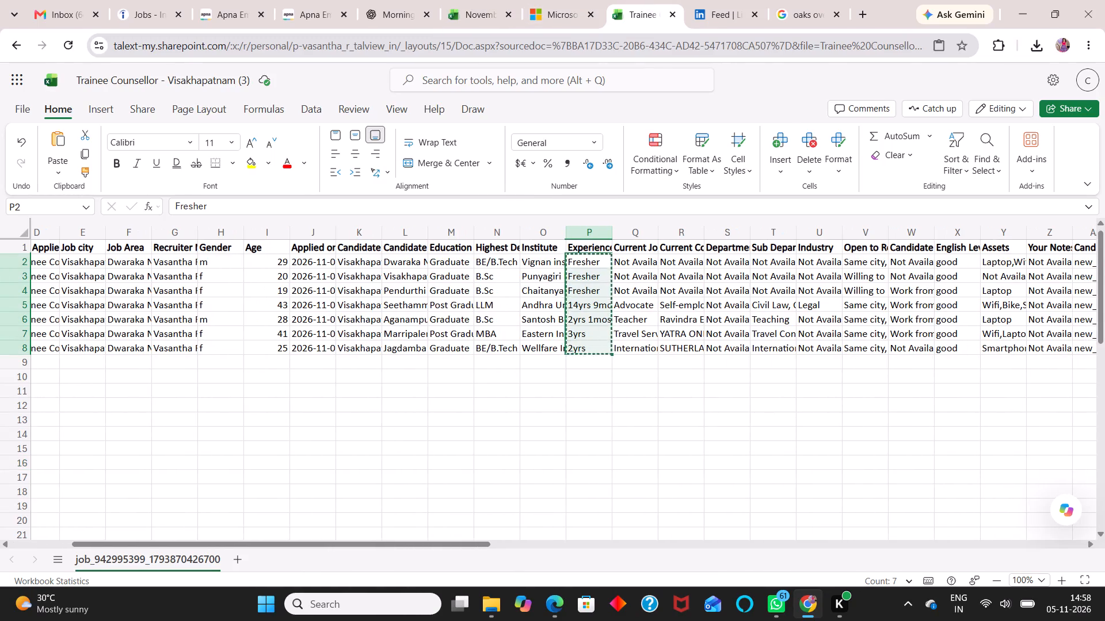
left_click(633, 262)
key("shift+Right")
key("shift+Right")
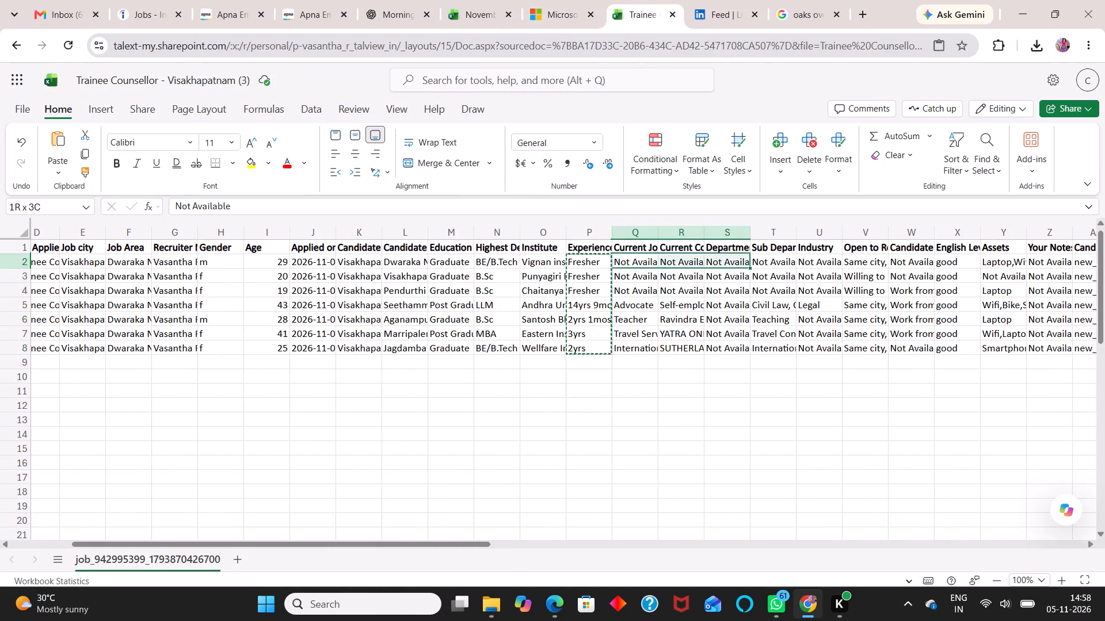
key("shift+Left")
key("shift+Down")
key("shift+Down")
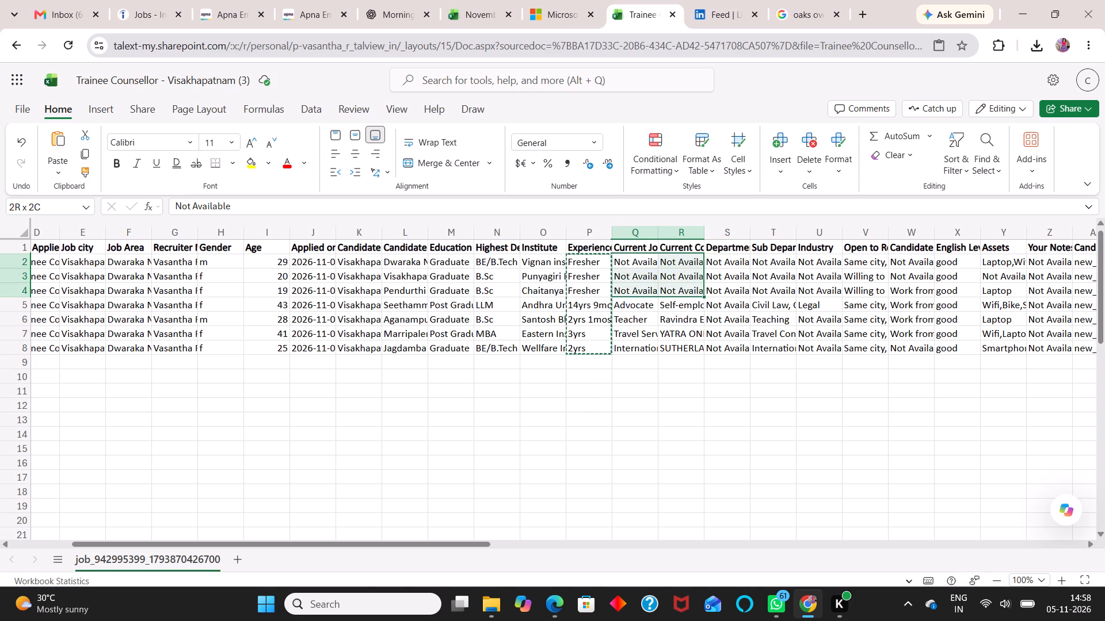
key("shift+Down")
key("shift+Down")
key("shift+Down")
key("shift+Down")
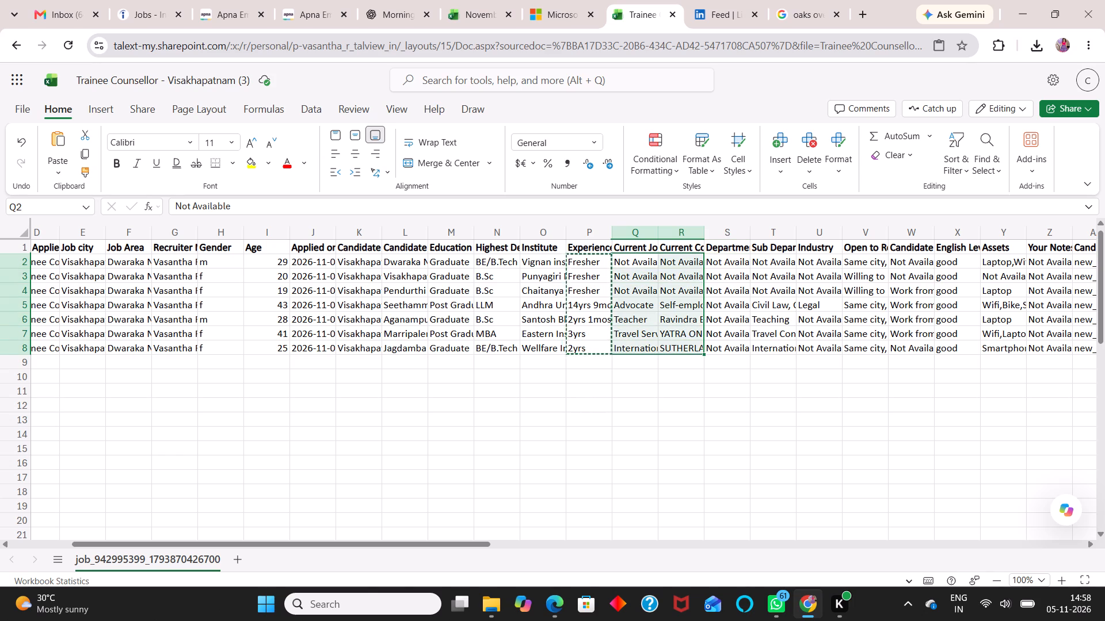
key("ctrl+c")
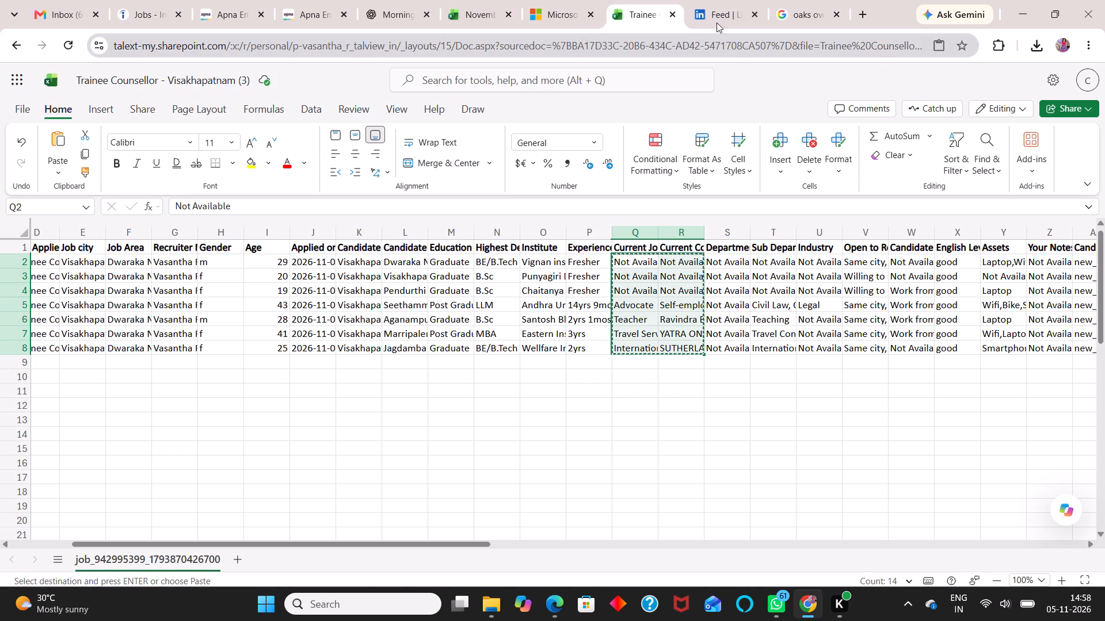
Paste the job titles and companies into the November report's Current Job Title and Current Company columns from cell E16.
left_click(480, 1)
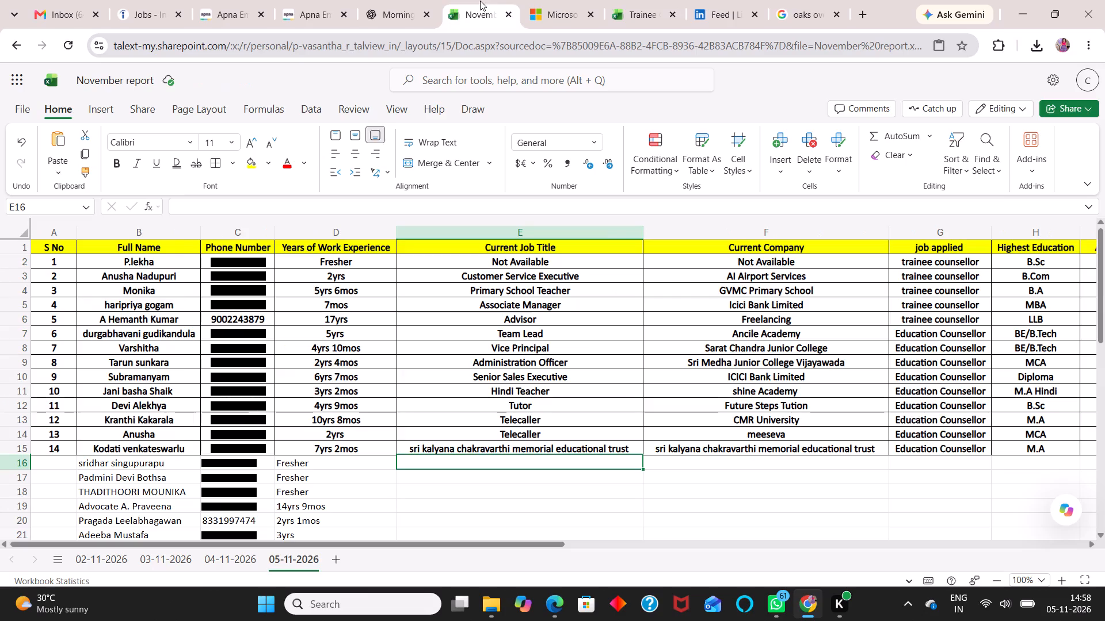
key("ctrl+v")
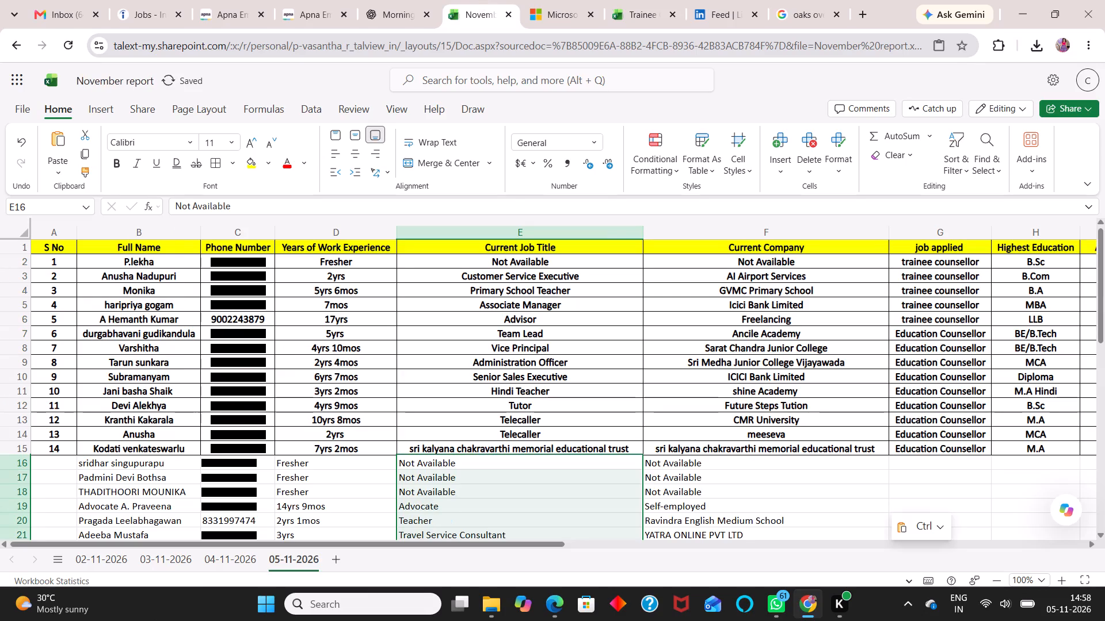
scroll(810, 427, "left", 4)
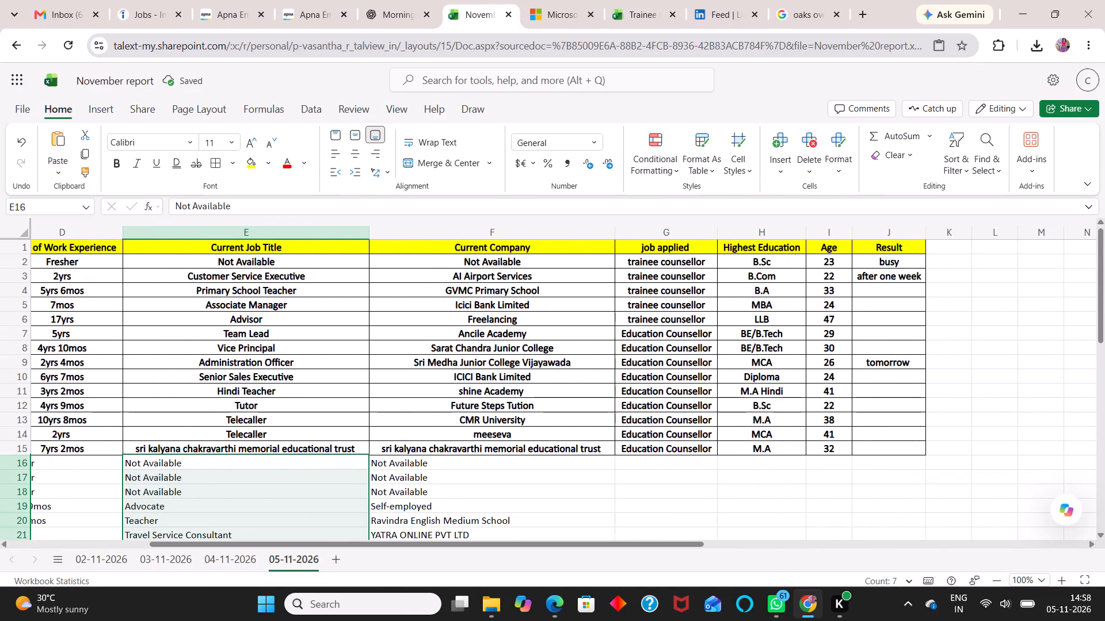
scroll(744, 419, "down", 1)
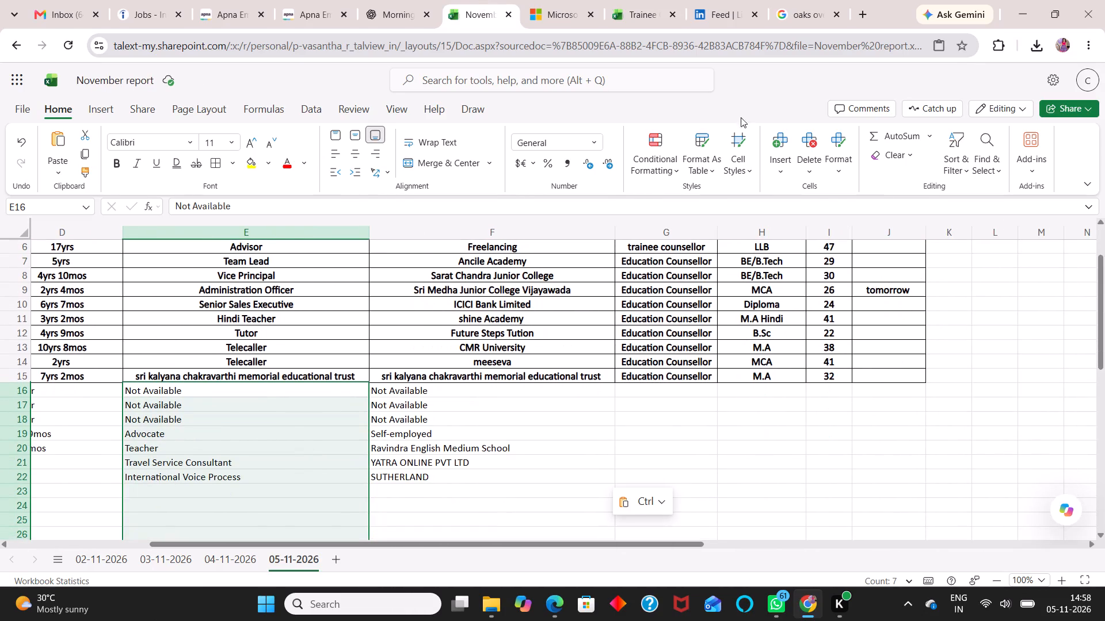
In the Trainee Counsellor - Visakhapatnam (3) workbook, copy the applied job values in cells D2:D8.
left_click(641, 10)
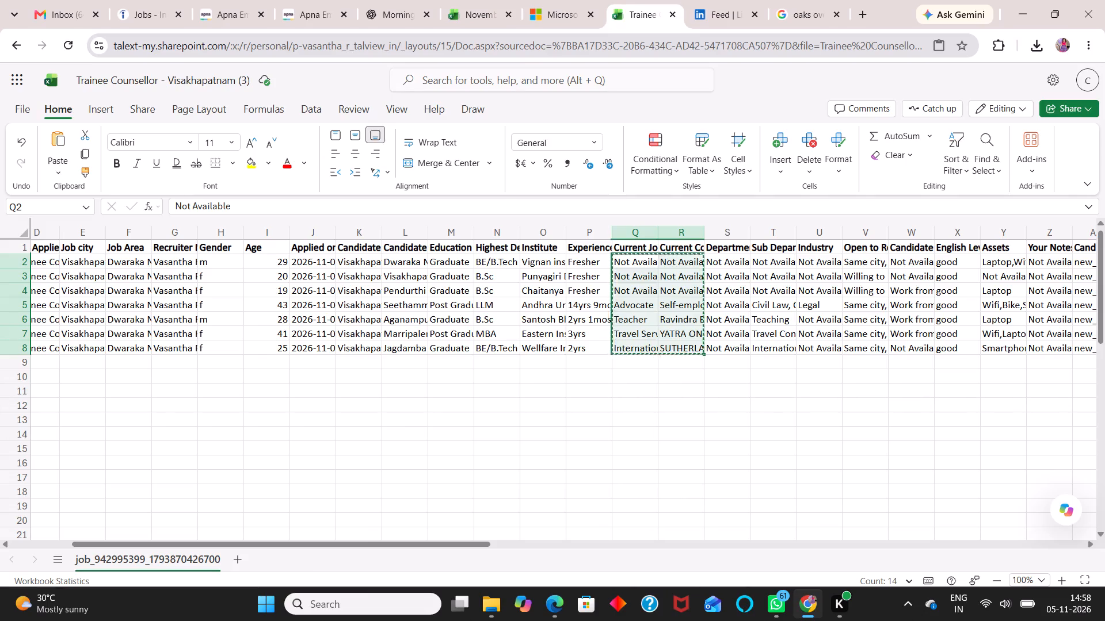
scroll(213, 311, "right", 2)
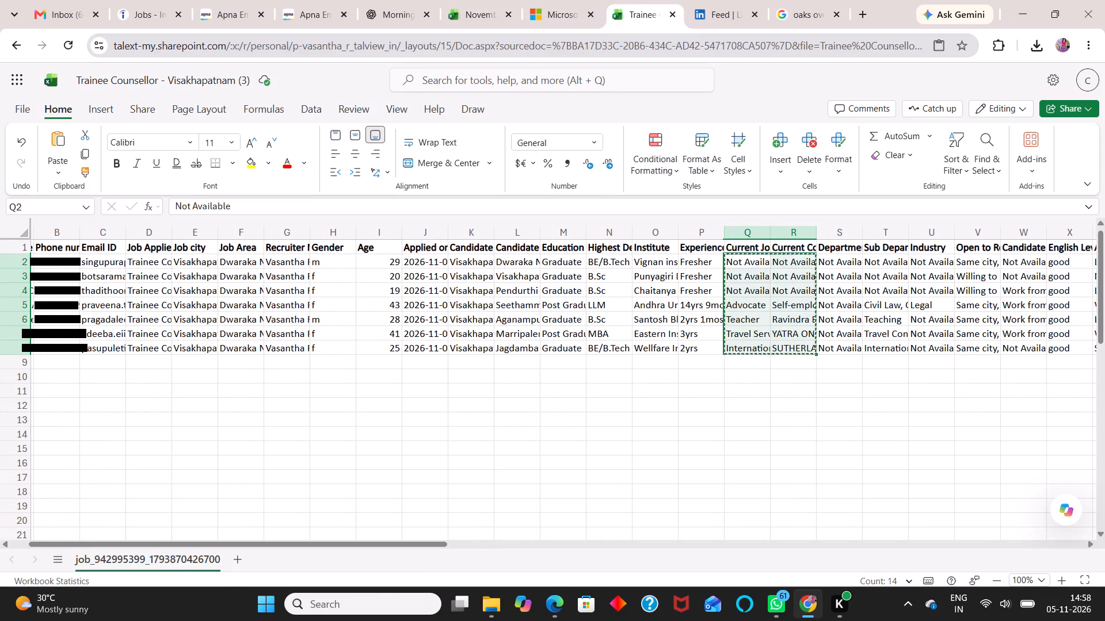
left_click(150, 263)
key("shift+Down")
key("shift+Down")
key("shift+Down")
key("shift+Down")
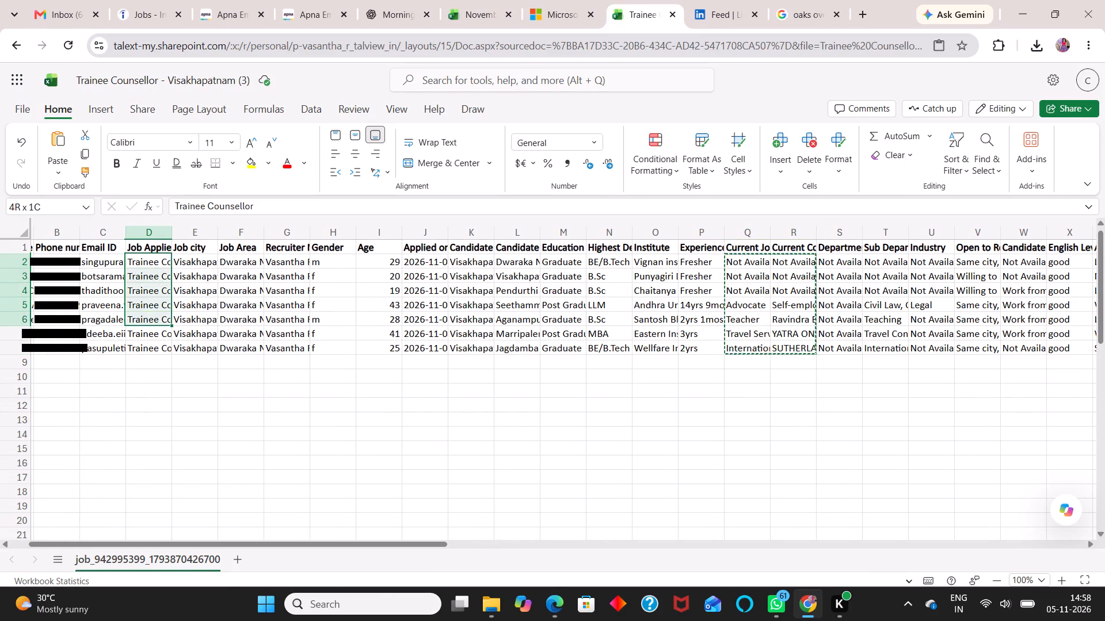
key("shift+Down")
key("shift+Down")
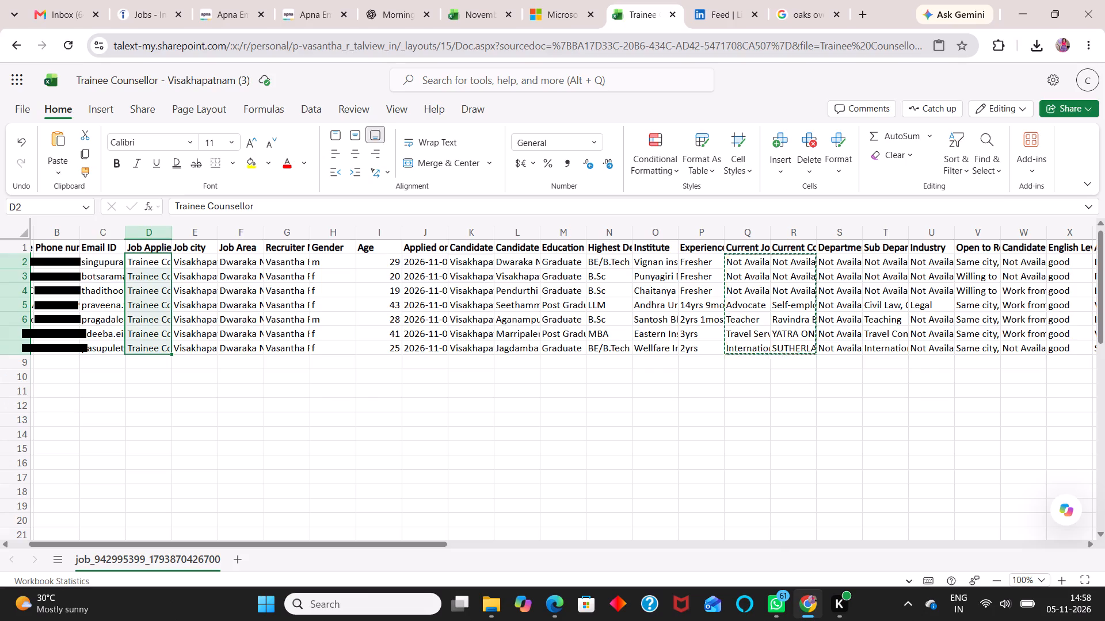
key("ctrl+c")
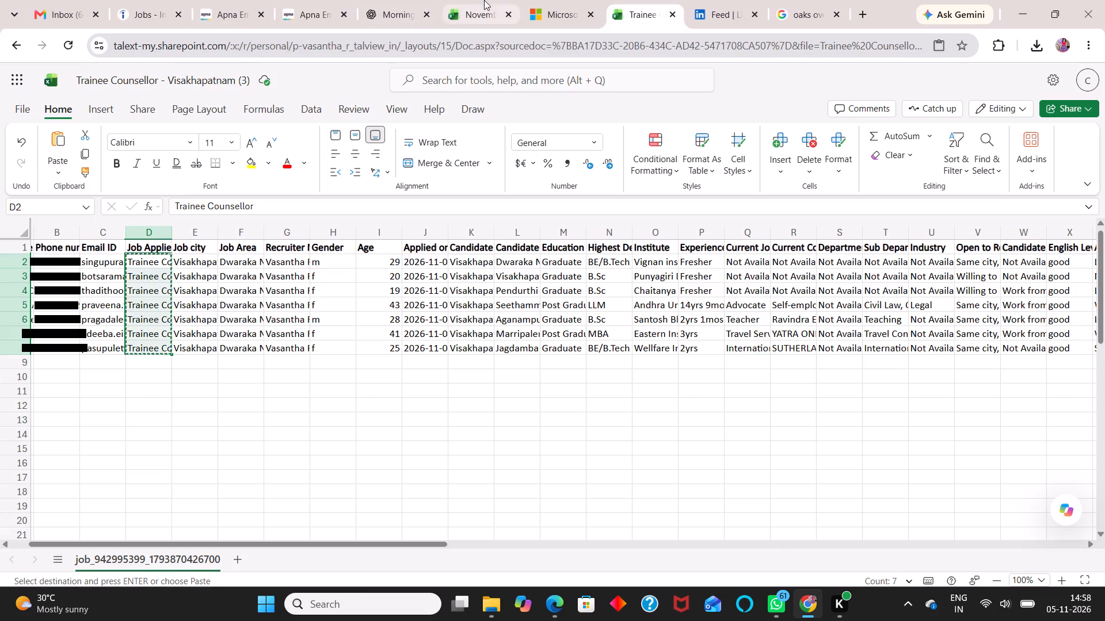
Paste the applied job values into the November report's job applied column starting at cell G16.
left_click(483, 4)
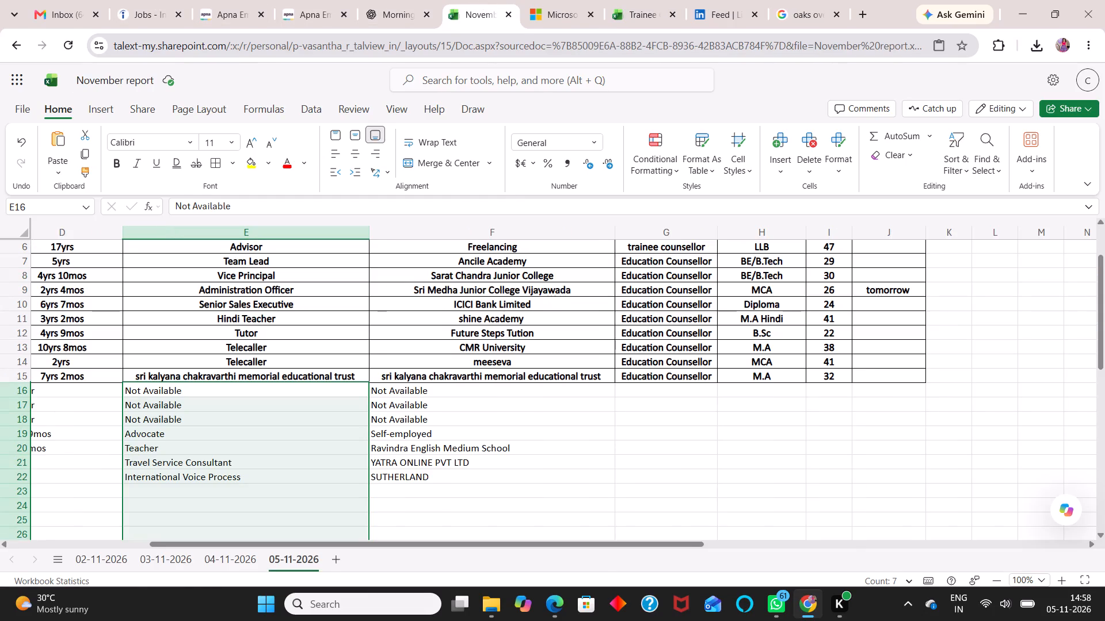
left_click(653, 385)
key("ctrl+v")
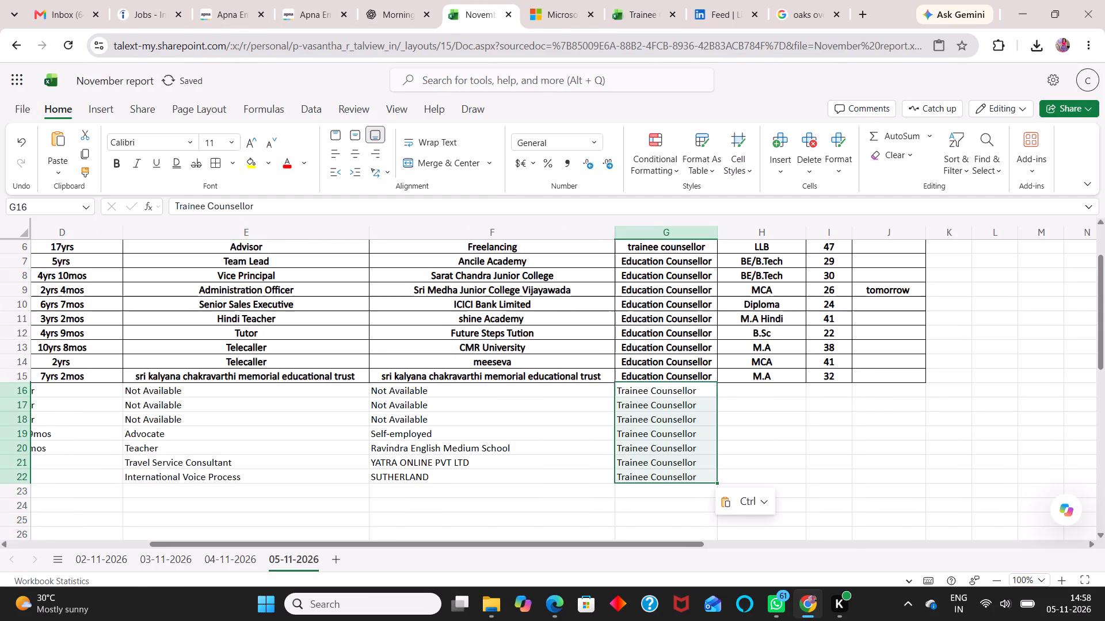
Copy the highest education values in N2:N8 of the Trainee Counsellor workbook into the November report's Highest Education column from cell H16.
left_click(758, 392)
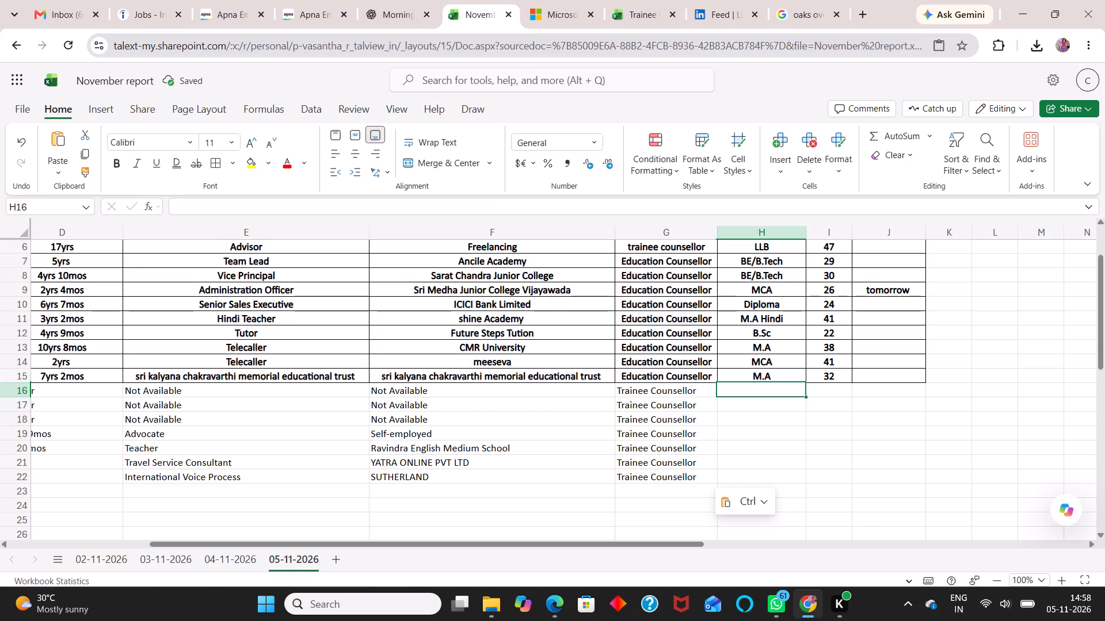
left_click(646, 9)
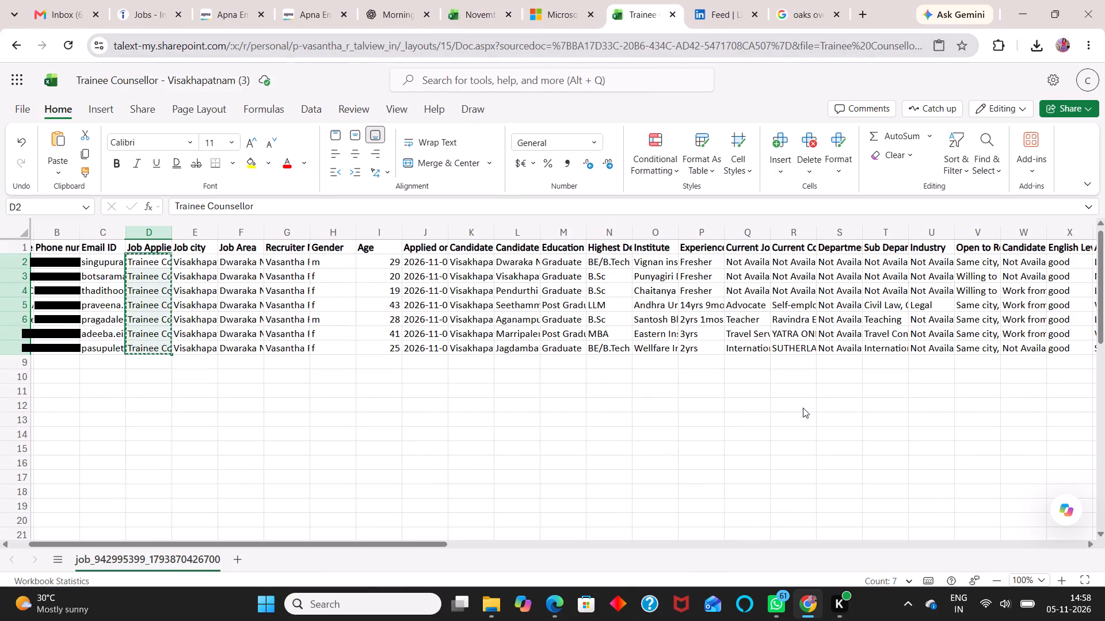
scroll(859, 388, "left", 1)
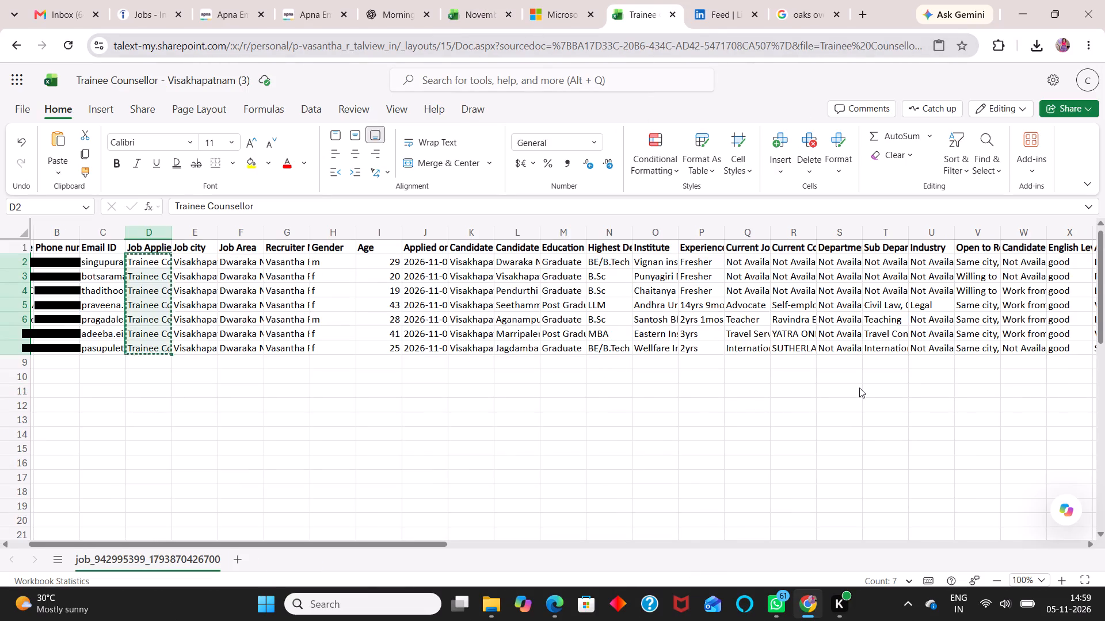
scroll(859, 388, "left", 1)
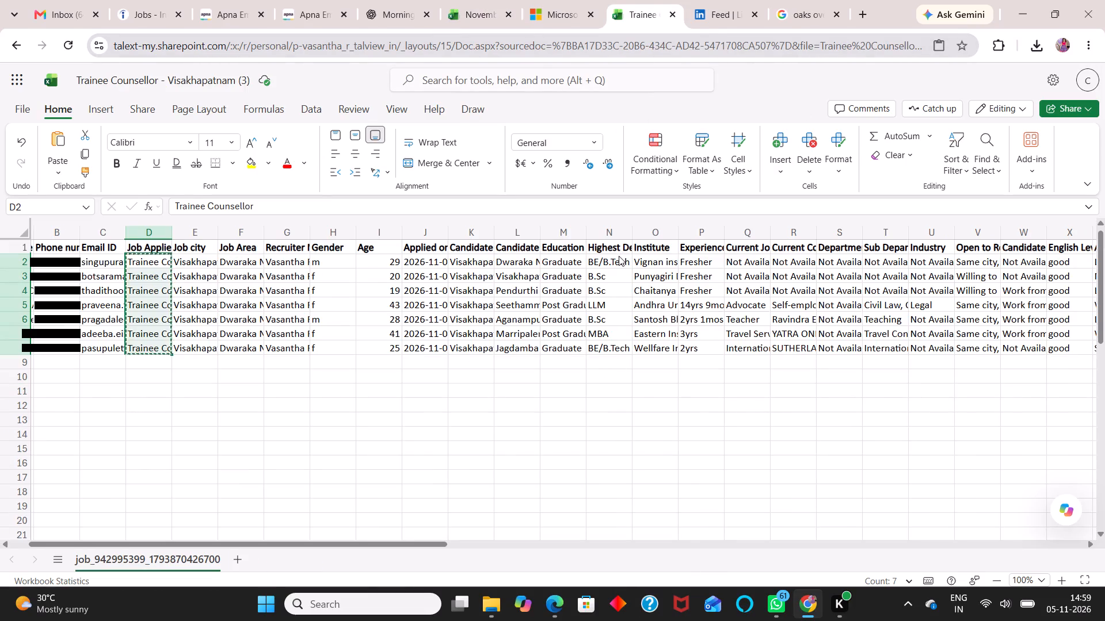
left_click(619, 256)
left_click(618, 264)
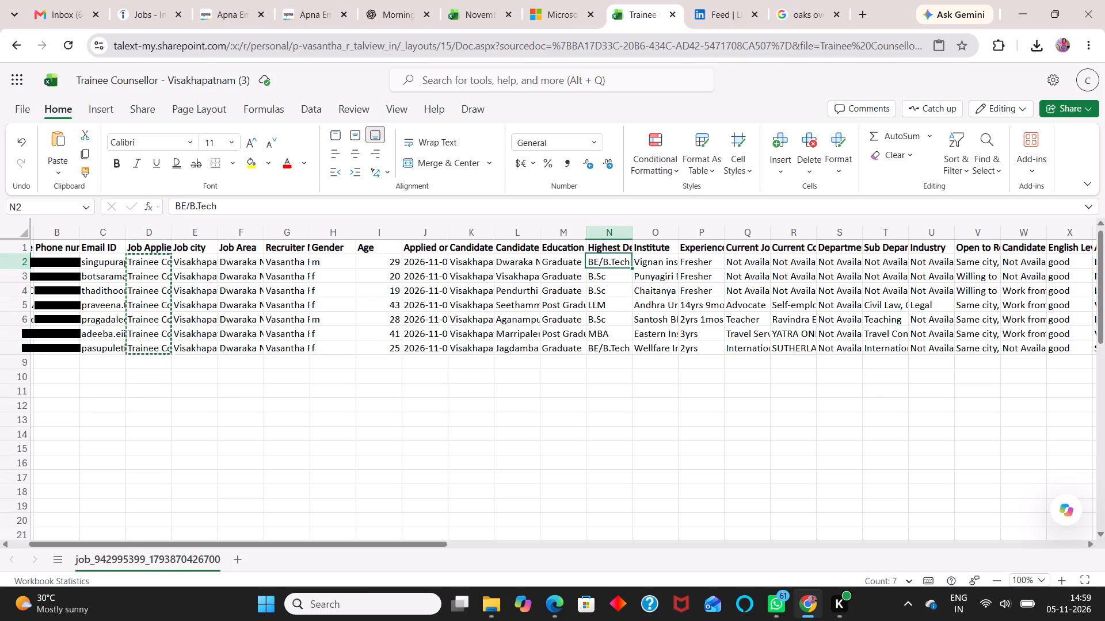
key("shift+Down")
key("shift+Down")
key("shift+Down")
key("shift+Down")
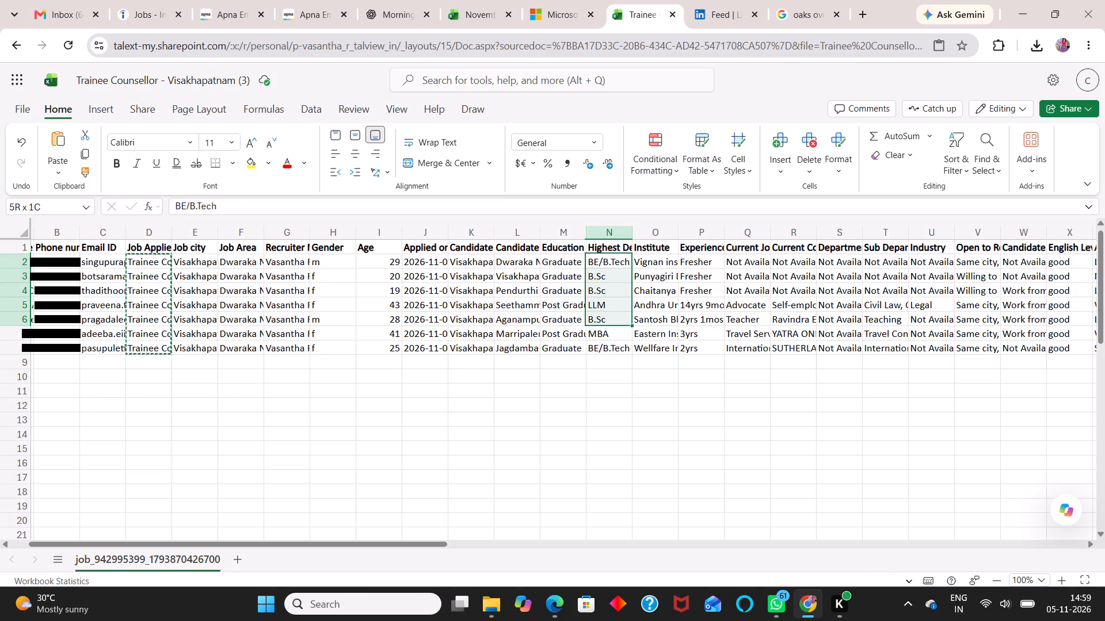
key("shift+Down")
key("shift+Down")
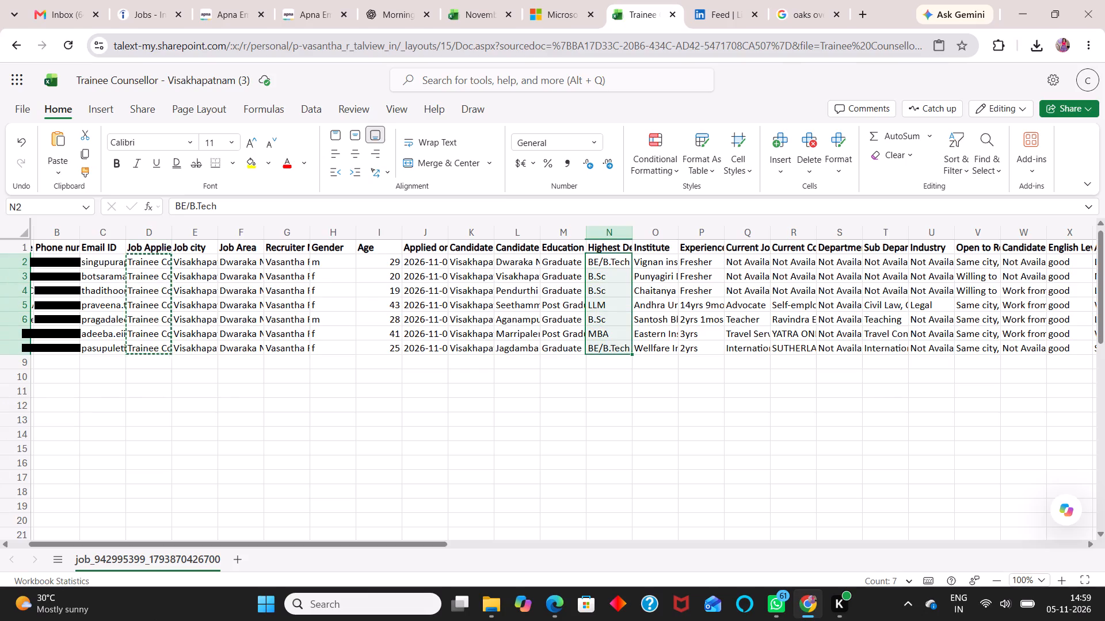
key("ctrl+c")
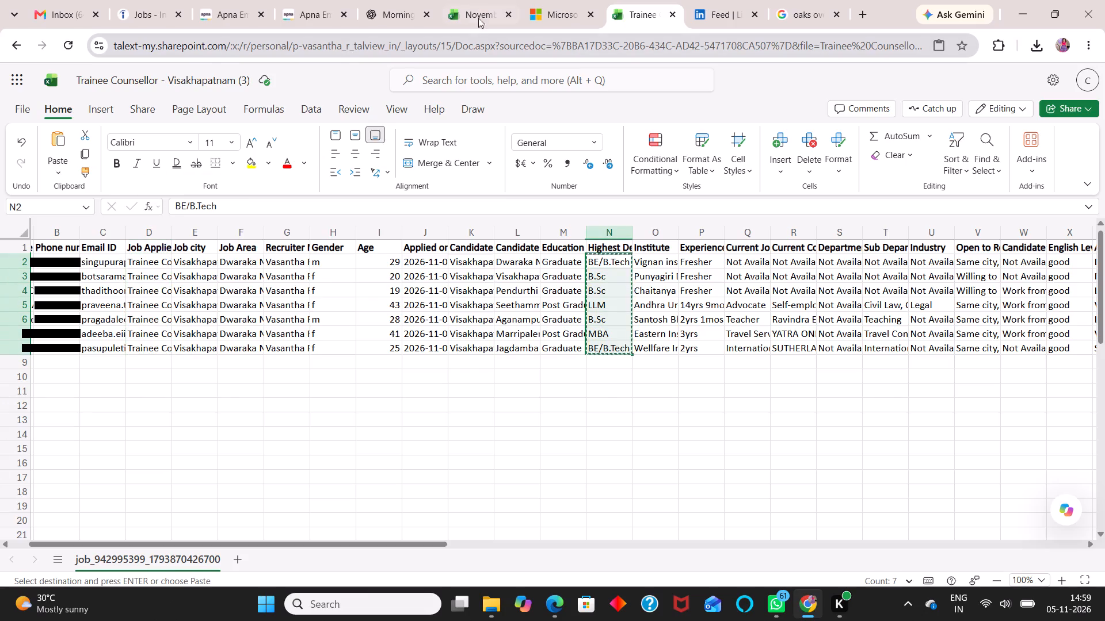
left_click(480, 16)
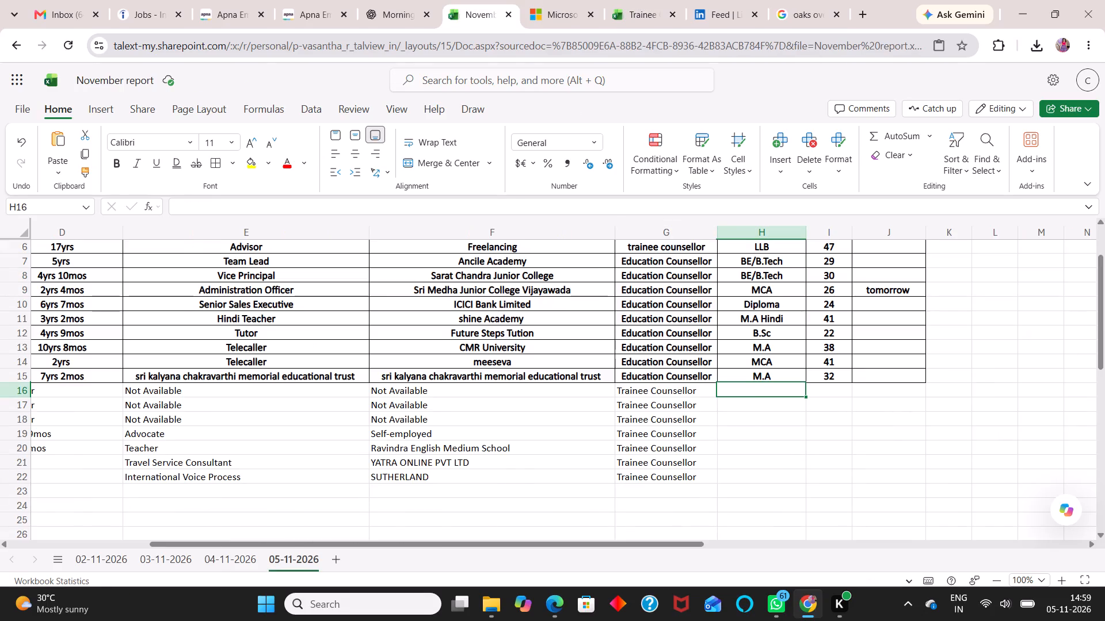
key("ctrl+v")
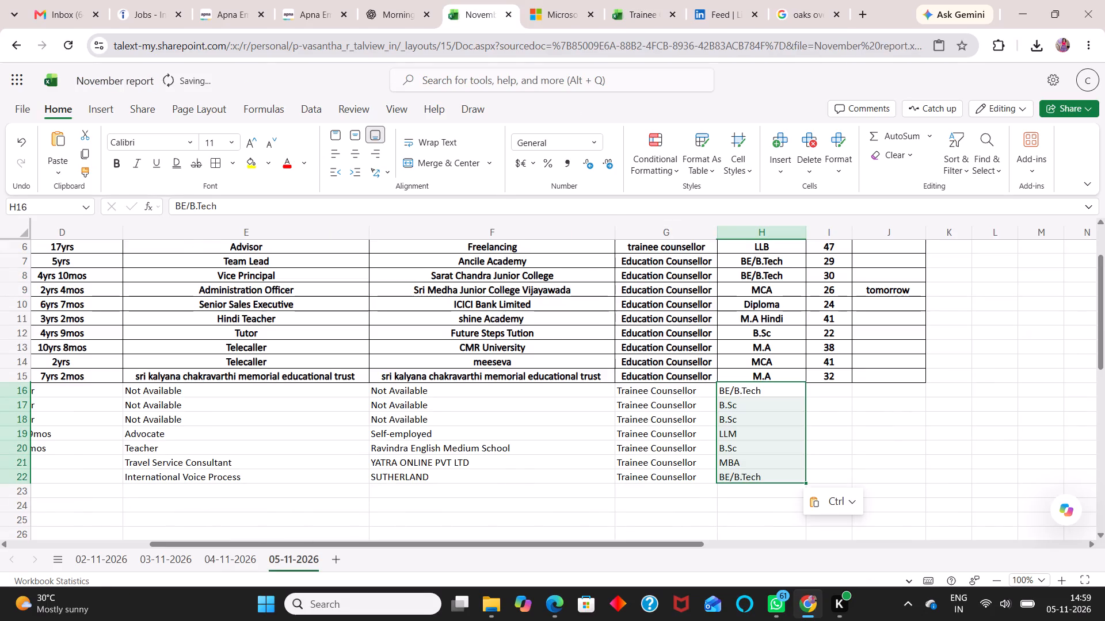
Copy the ages in I2:I8 of the Trainee Counsellor workbook into the November report's Age column from cell I16.
left_click(835, 392)
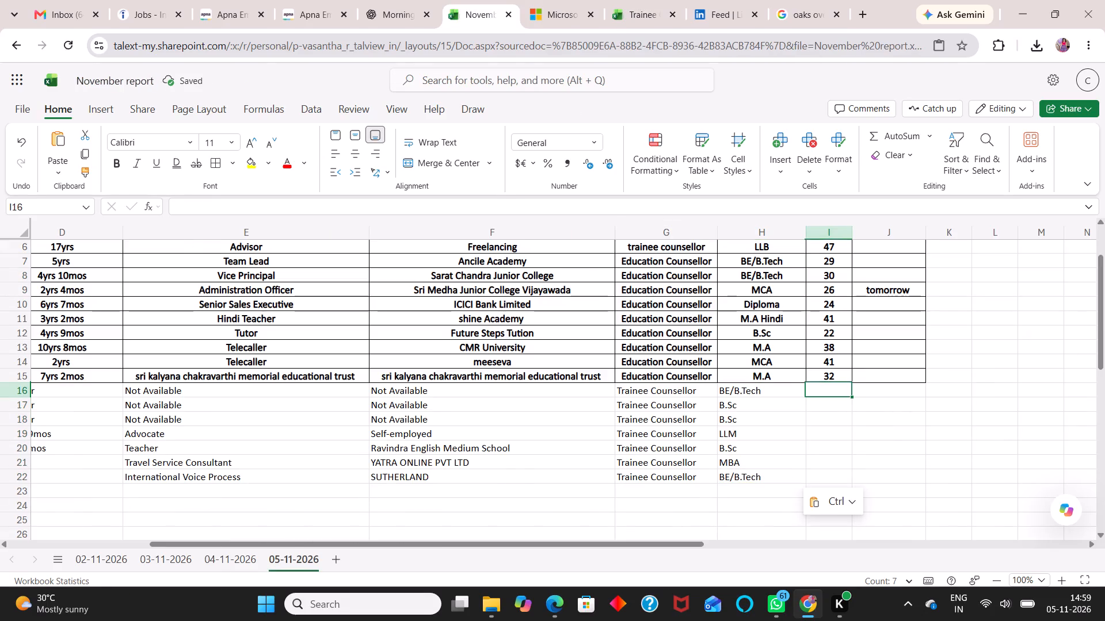
left_click(636, 11)
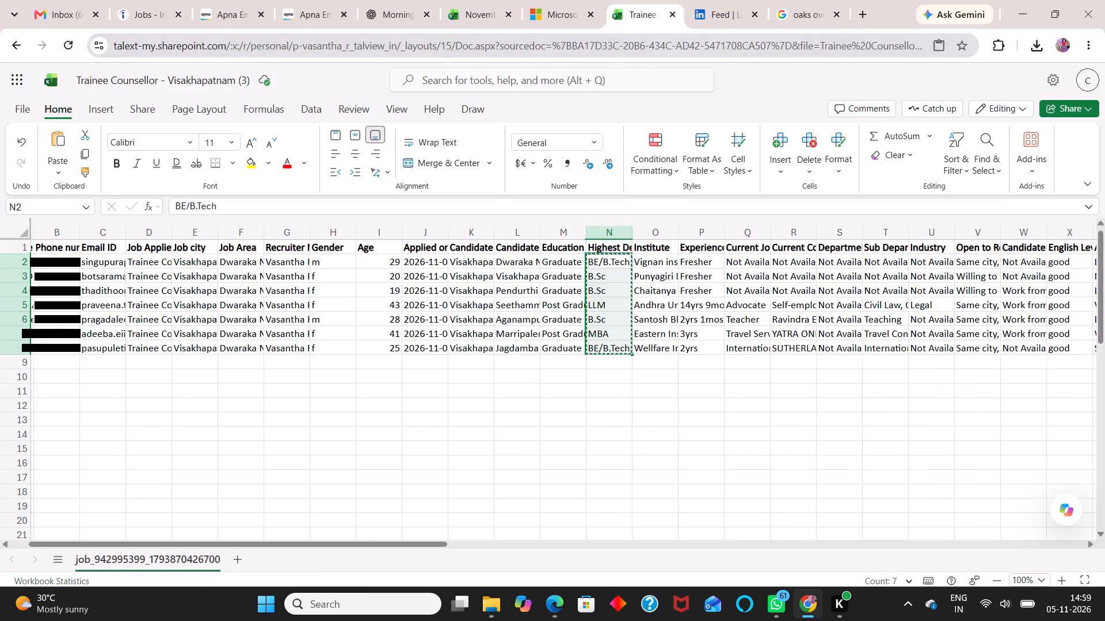
left_click(393, 263)
key("shift+Down")
key("shift+Down")
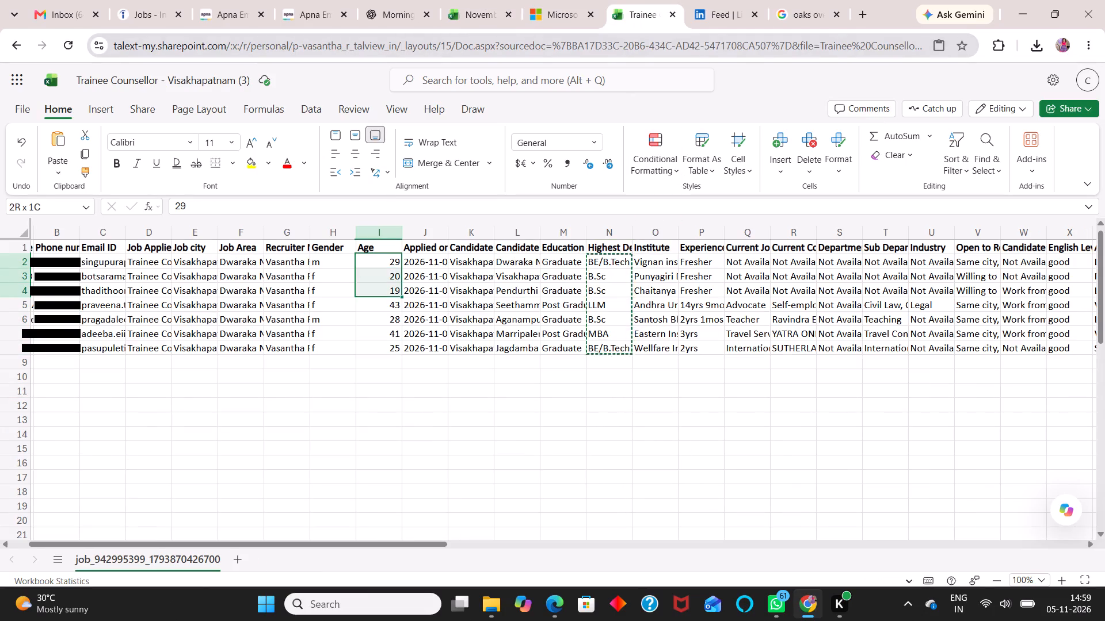
key("shift+Down")
key("shift+Down")
key("shift+Down")
key("shift+Down")
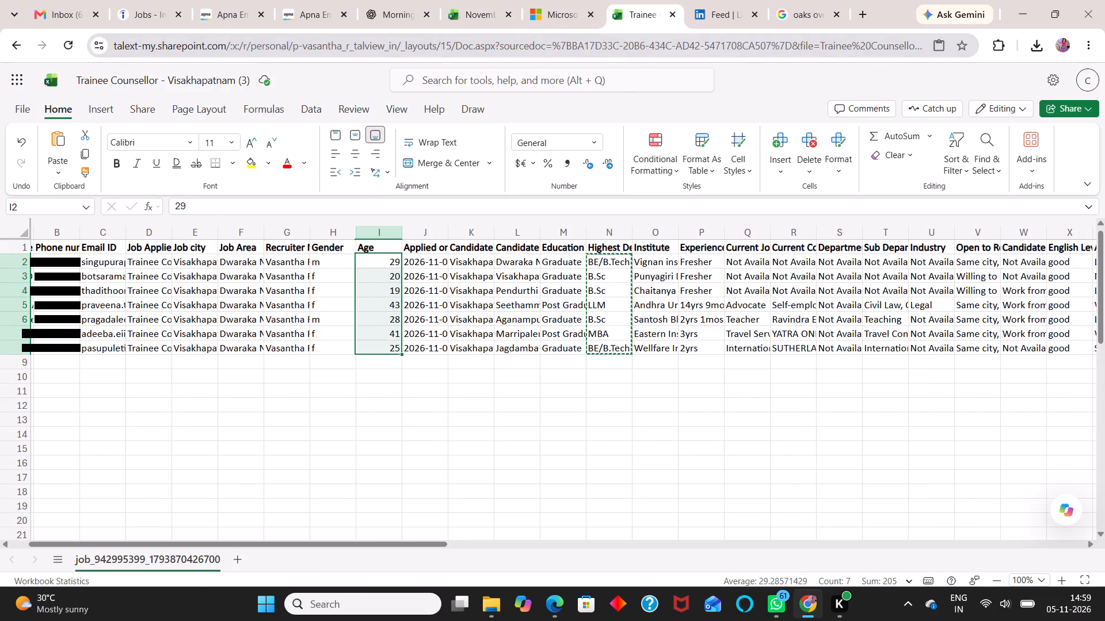
key("ctrl+c")
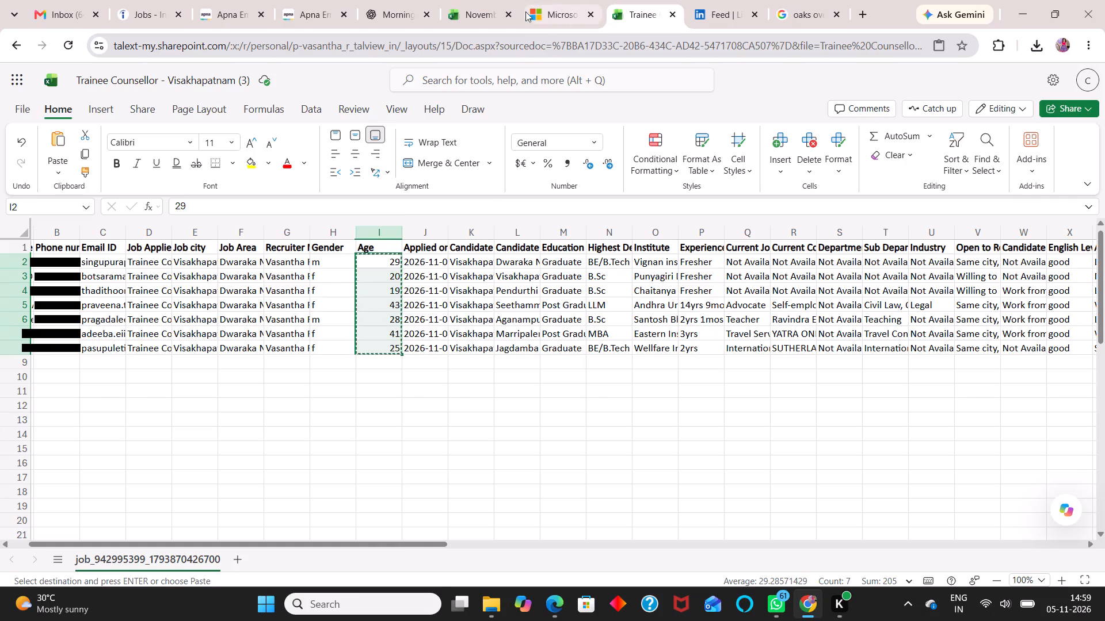
left_click(479, 15)
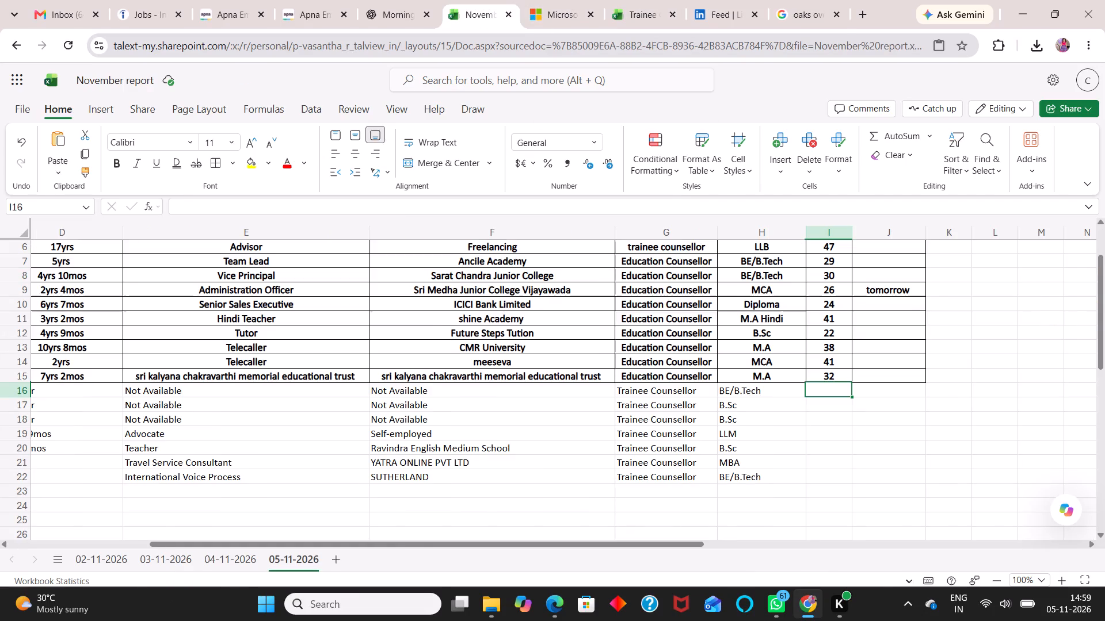
key("ctrl+v")
Number the new applicant rows from 15 to 21 in cells A16:A22 of the November report.
scroll(665, 409, "right", 7)
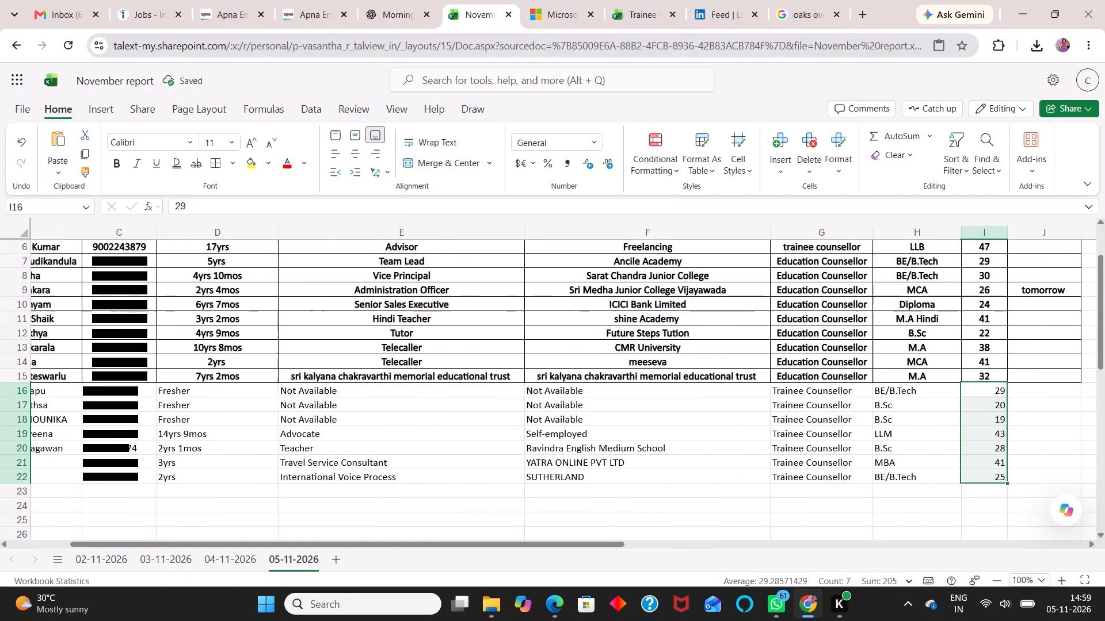
left_click(70, 389)
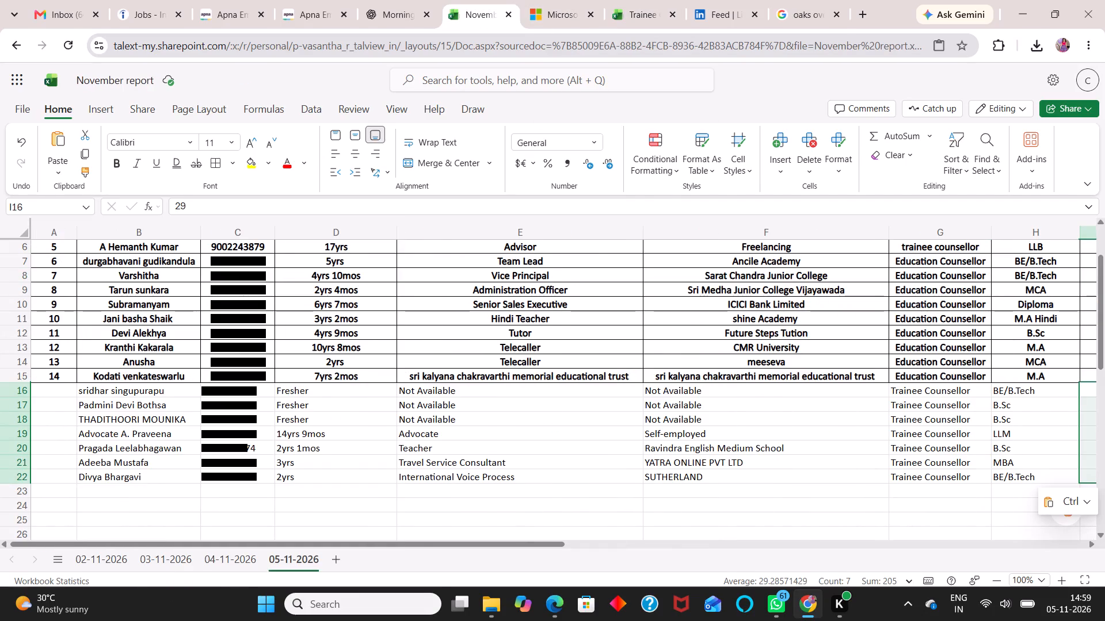
type("15")
key("Return")
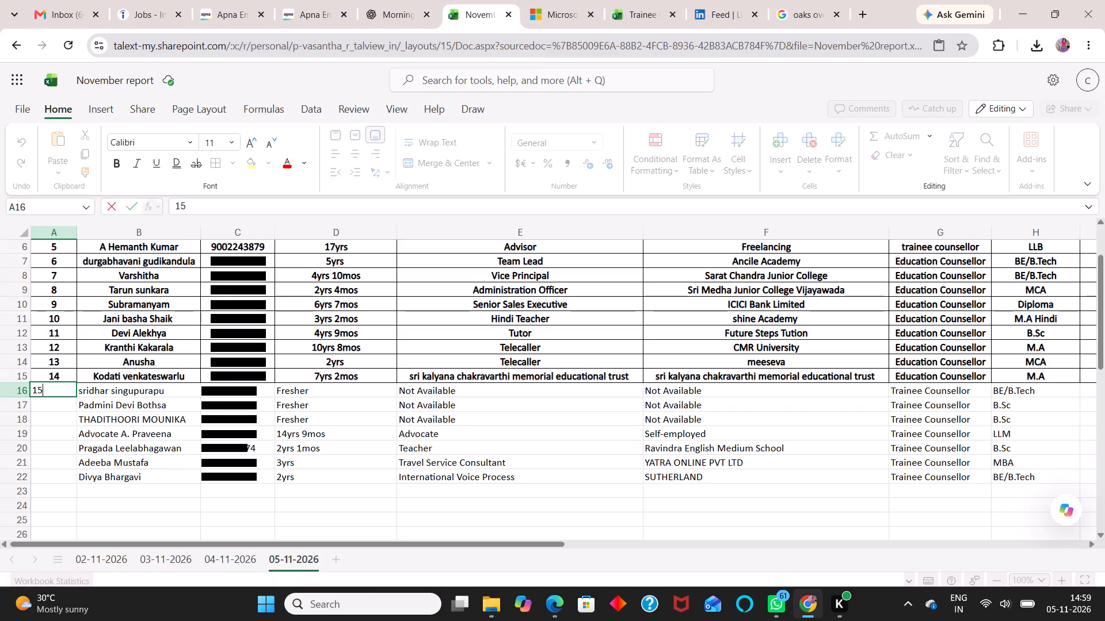
type("16")
key("Return")
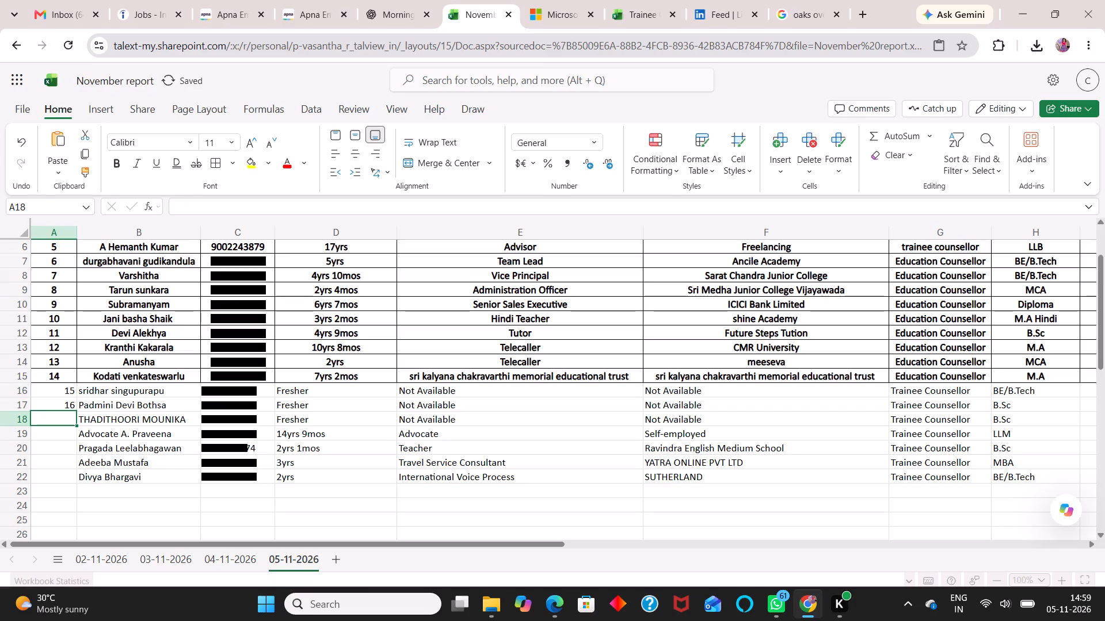
type("17")
key("Return")
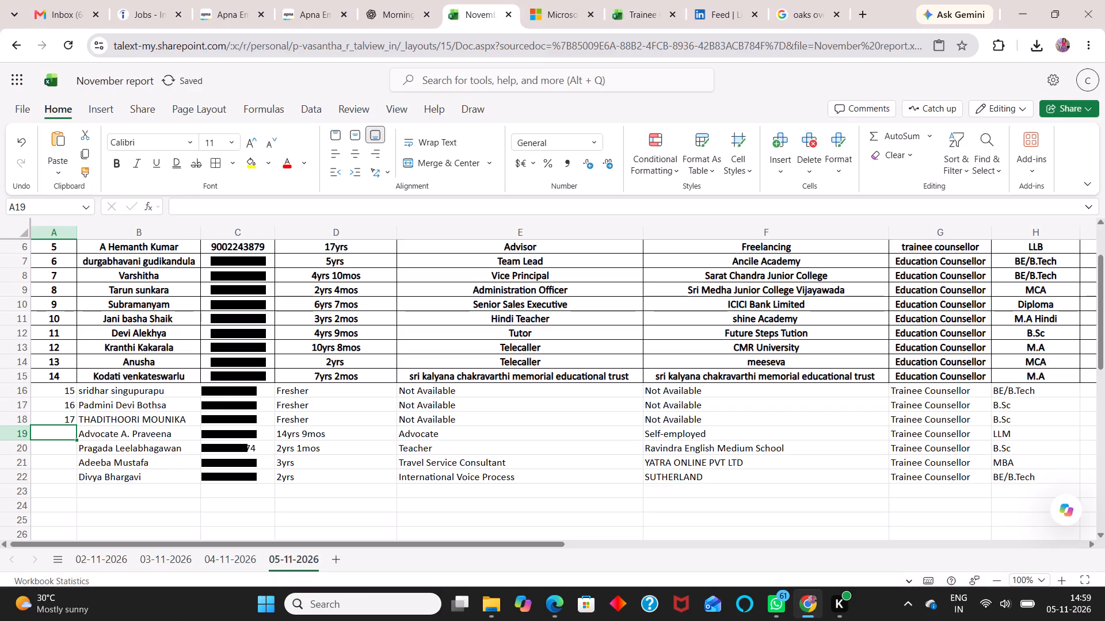
type("18")
key("Return")
type("19")
key("Return")
type("20")
key("Return")
type("21")
key("Return")
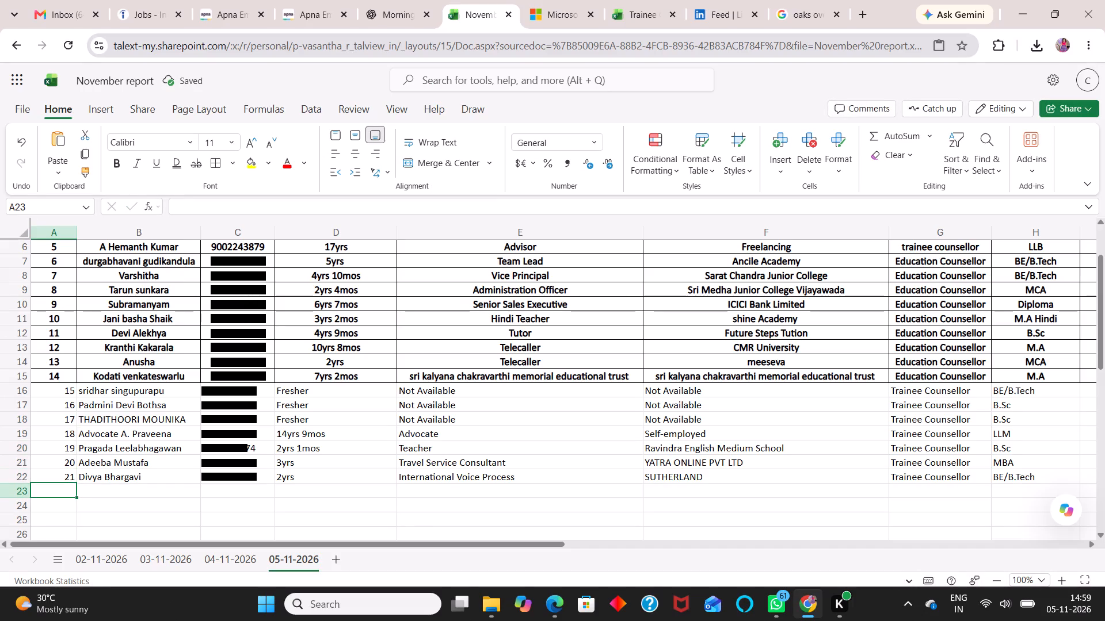
Format the new applicant rows A16:J22 with bold text, centred horizontal alignment and cell borders.
left_click(65, 387)
key("shift+Right")
key("shift+Right")
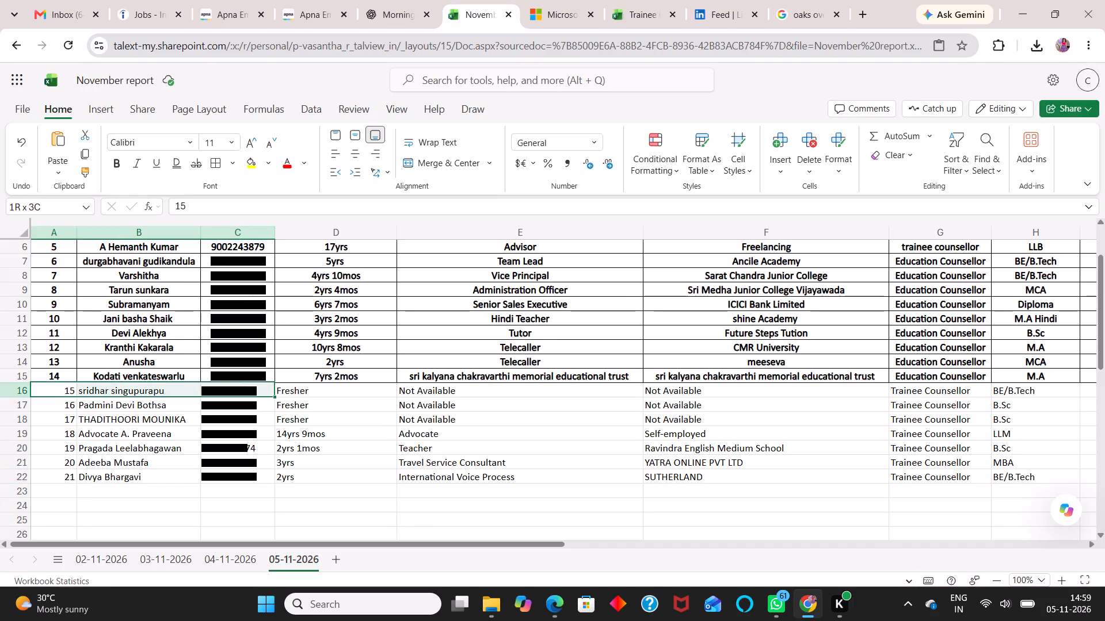
key("shift+Right")
key("shift+Right")
key("shift+Right")
key("shift+Right")
key("shift+Right")
key("shift+Right")
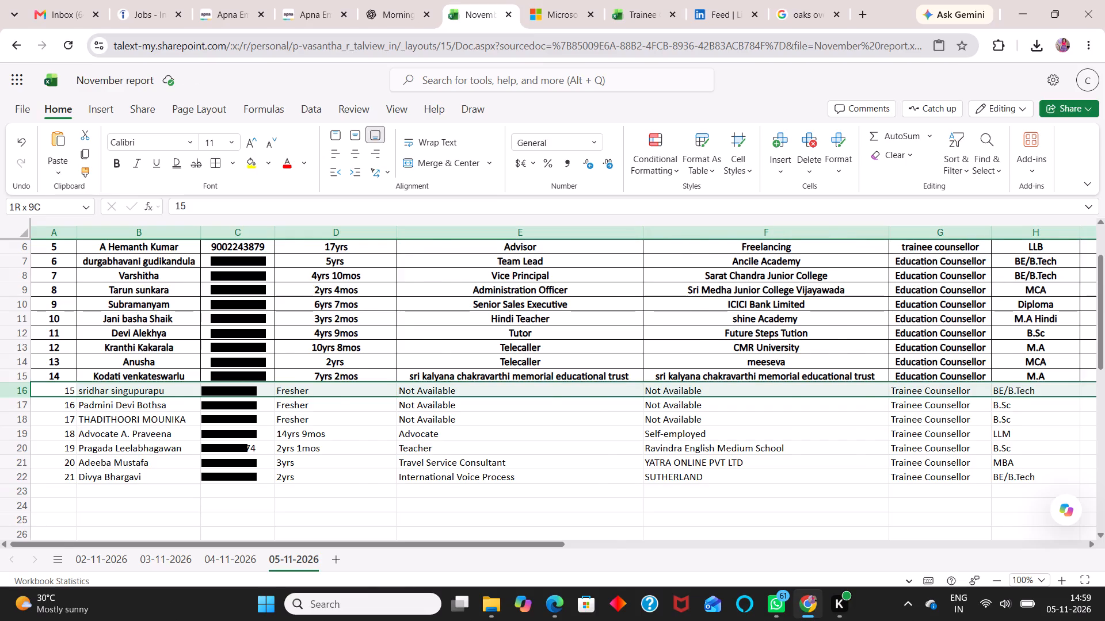
key("shift+Right")
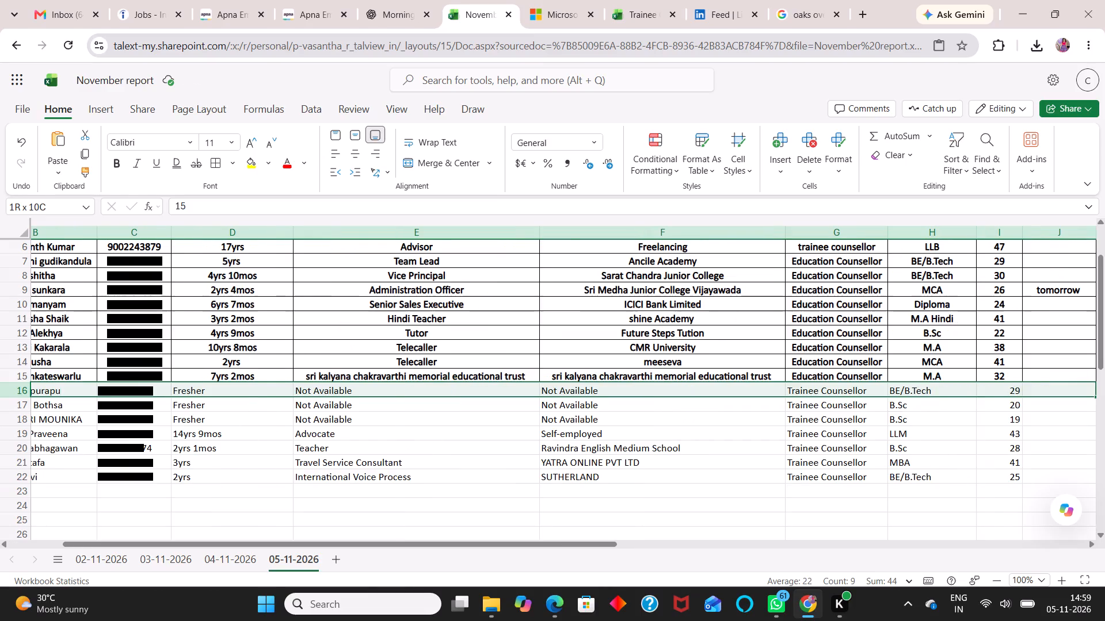
key("shift+Down")
key("shift+Down")
key("shift+Down")
key("shift+Down")
key("shift+Down")
key("shift+Down")
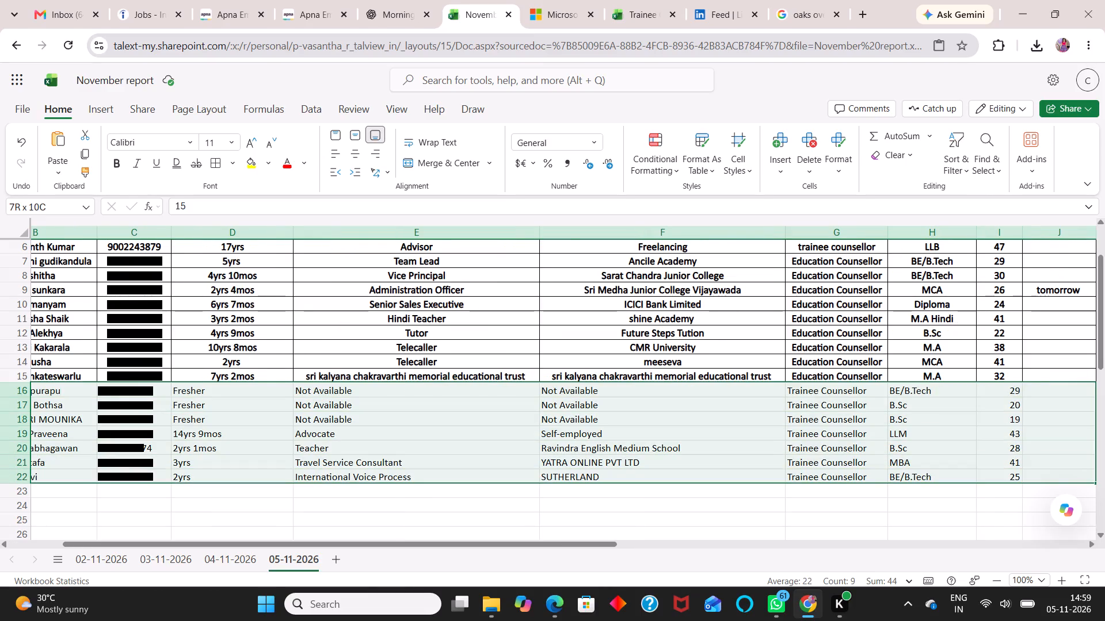
left_click(119, 160)
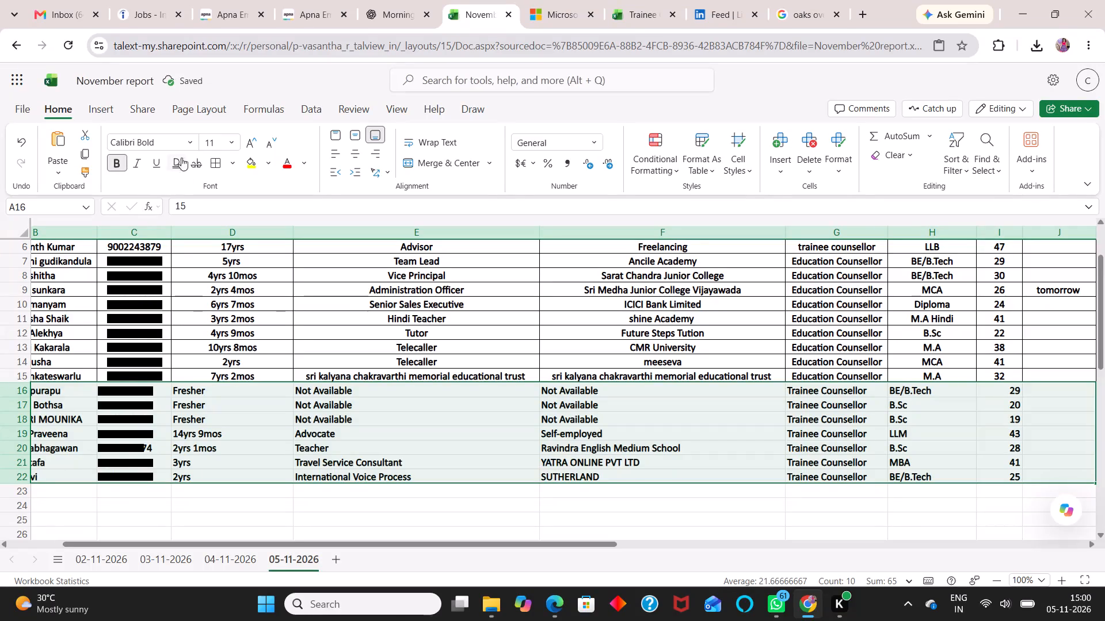
left_click(351, 151)
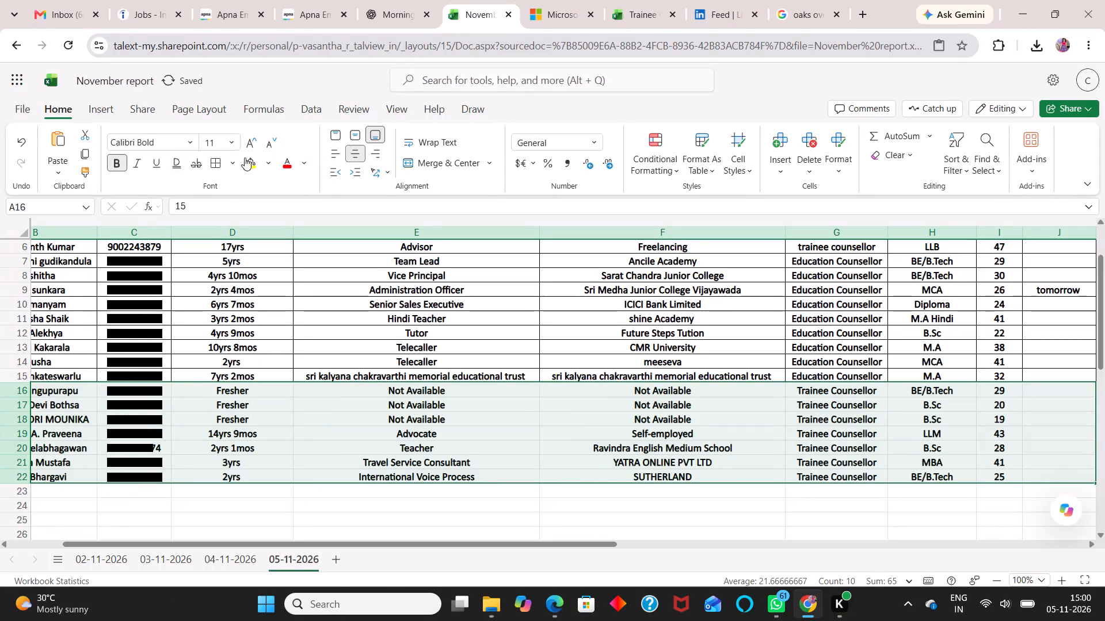
left_click(216, 159)
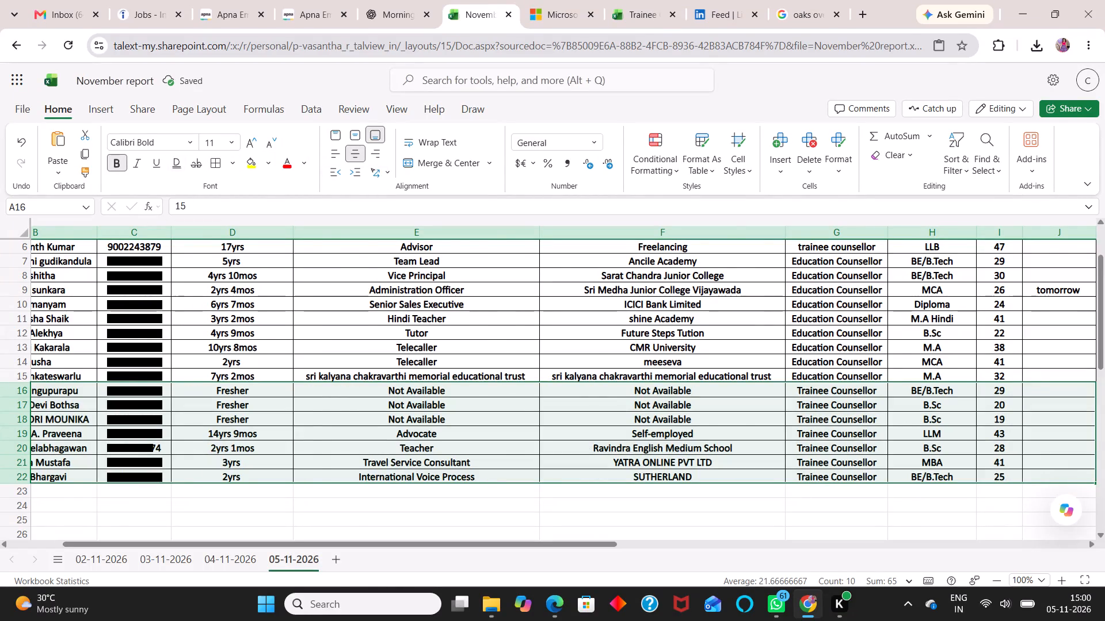
Review the 05-11-2026 applicant table across all its columns, checking the new rows 16 to 22 against the earlier ones.
scroll(357, 400, "right", 6)
scroll(515, 341, "up", 1)
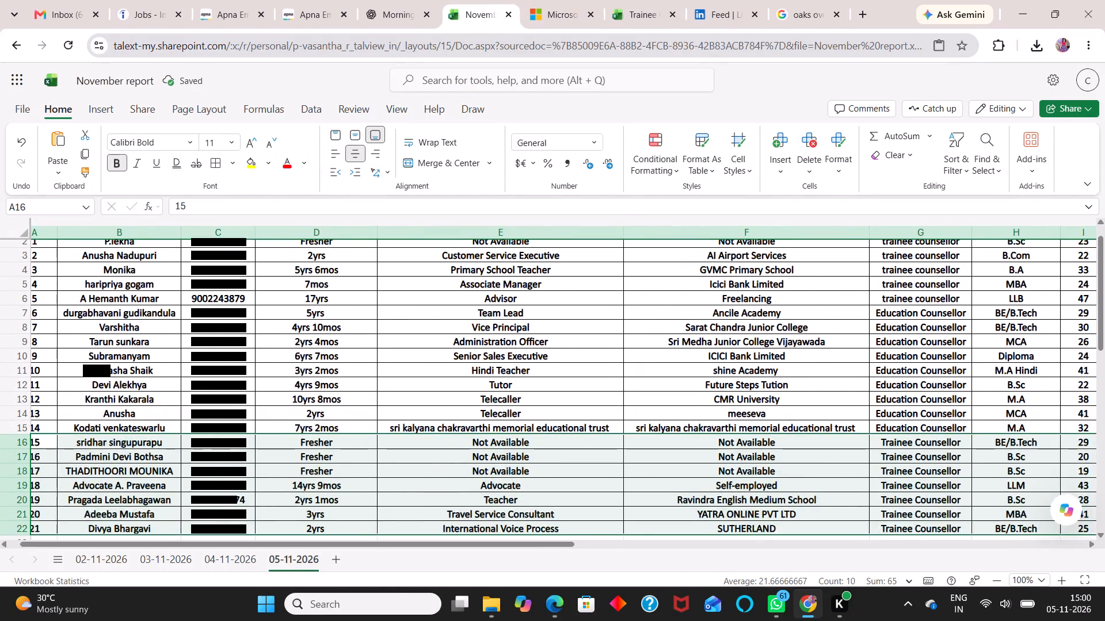
scroll(688, 343, "left", 5)
scroll(562, 355, "right", 5)
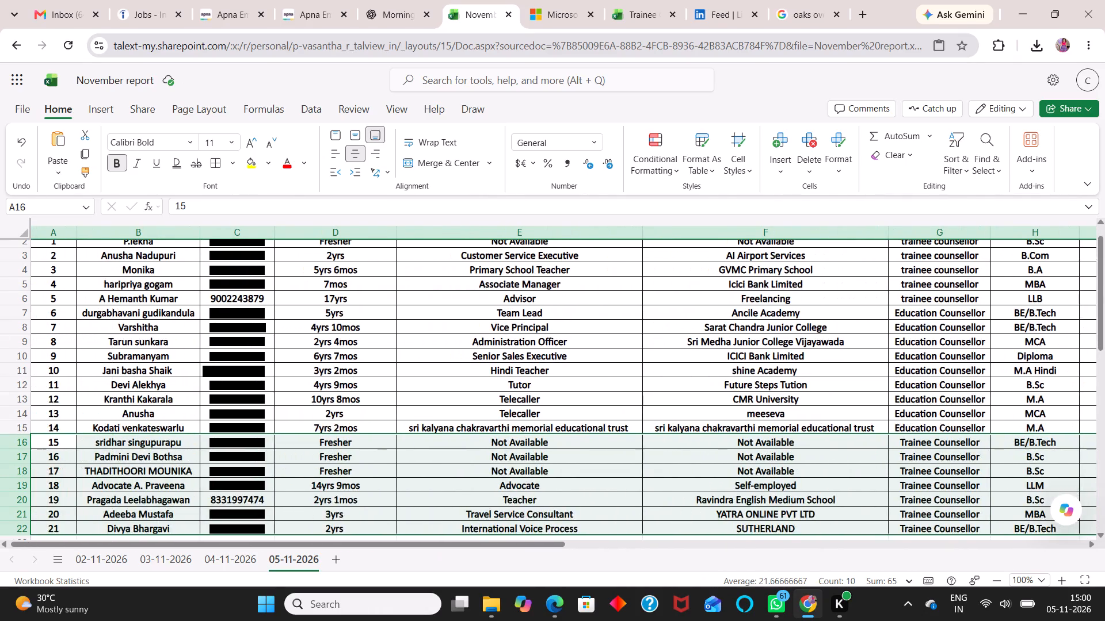
scroll(493, 371, "up", 1)
left_click(546, 390)
scroll(701, 444, "down", 1)
scroll(701, 444, "up", 2)
scroll(824, 454, "left", 2)
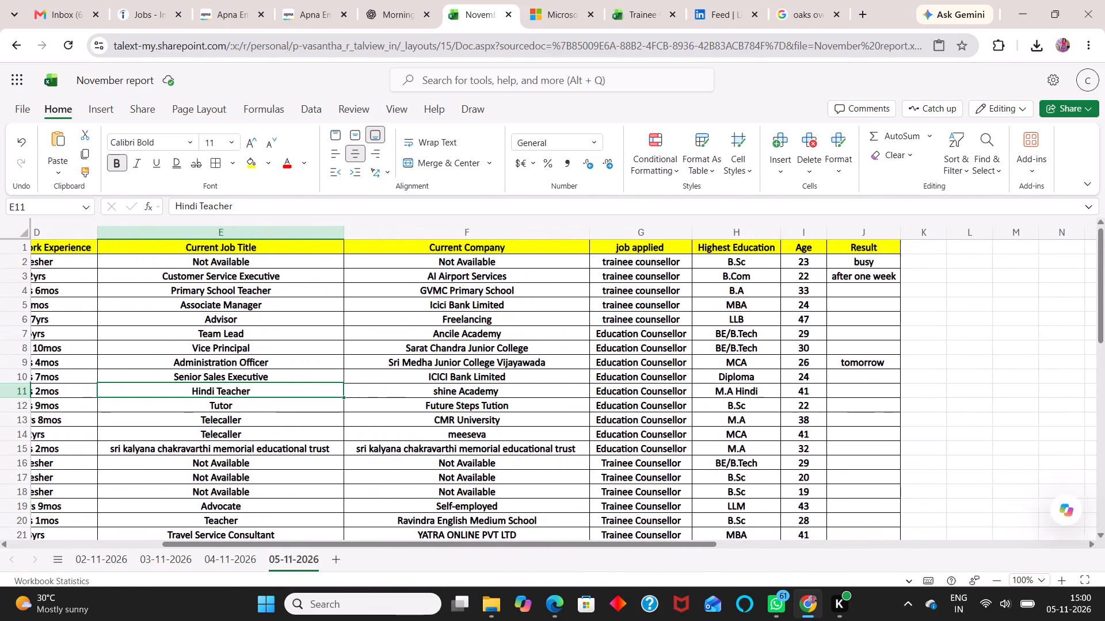
left_click(995, 580)
scroll(600, 389, "right", 5)
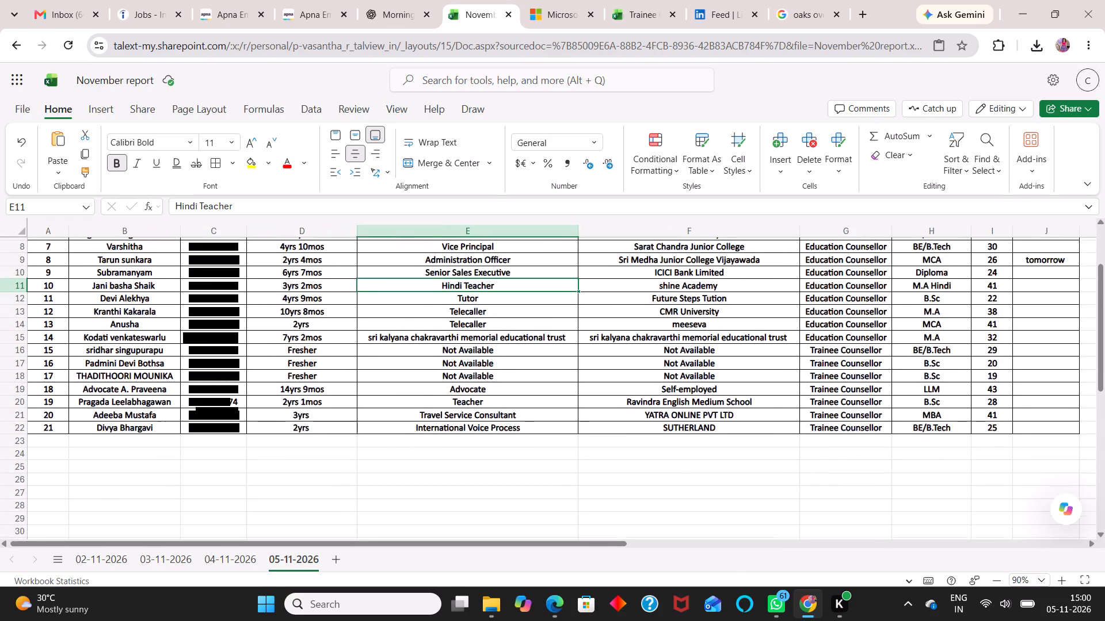
scroll(599, 439, "up", 1)
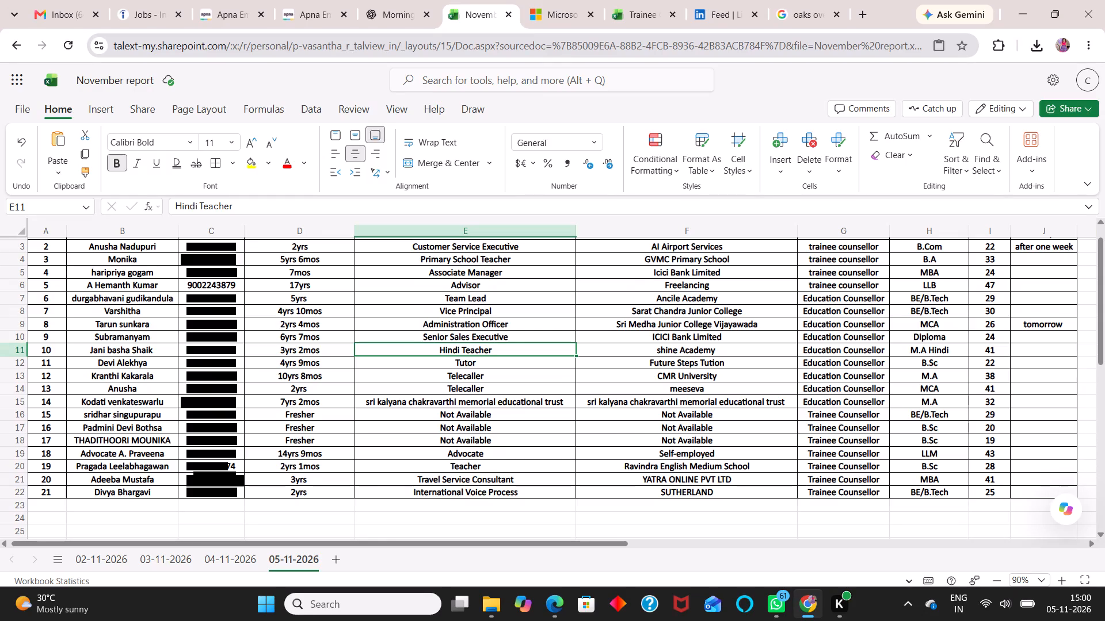
scroll(516, 415, "down", 1)
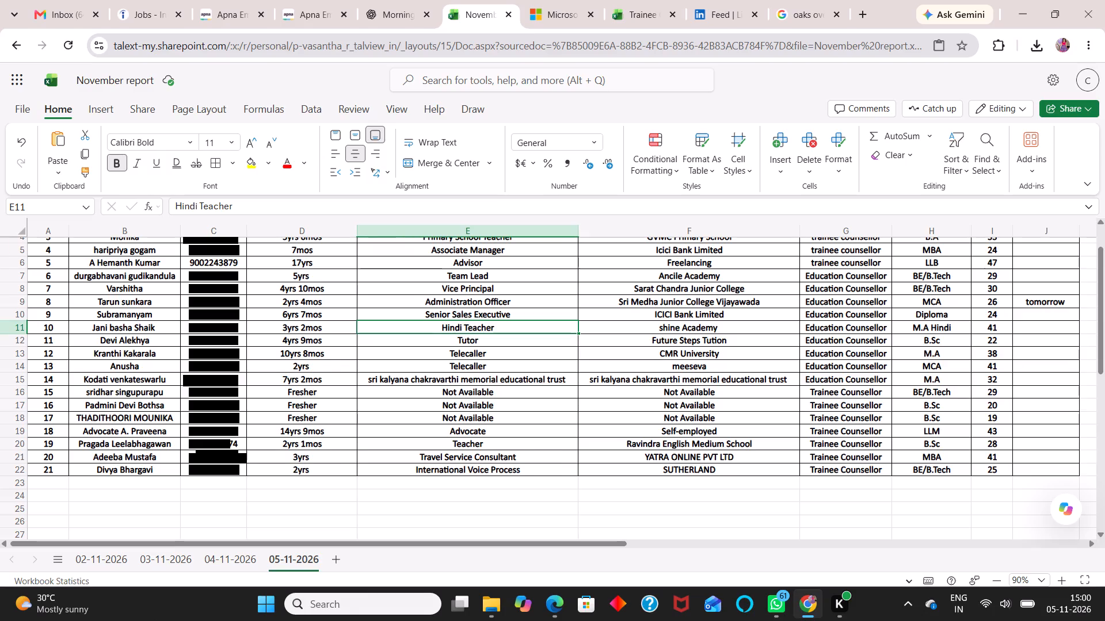
Recheck the 05-11-2026 applicant table from the top, examining rows 3 and 4 and the new entries from row 16.
scroll(262, 378, "up", 1)
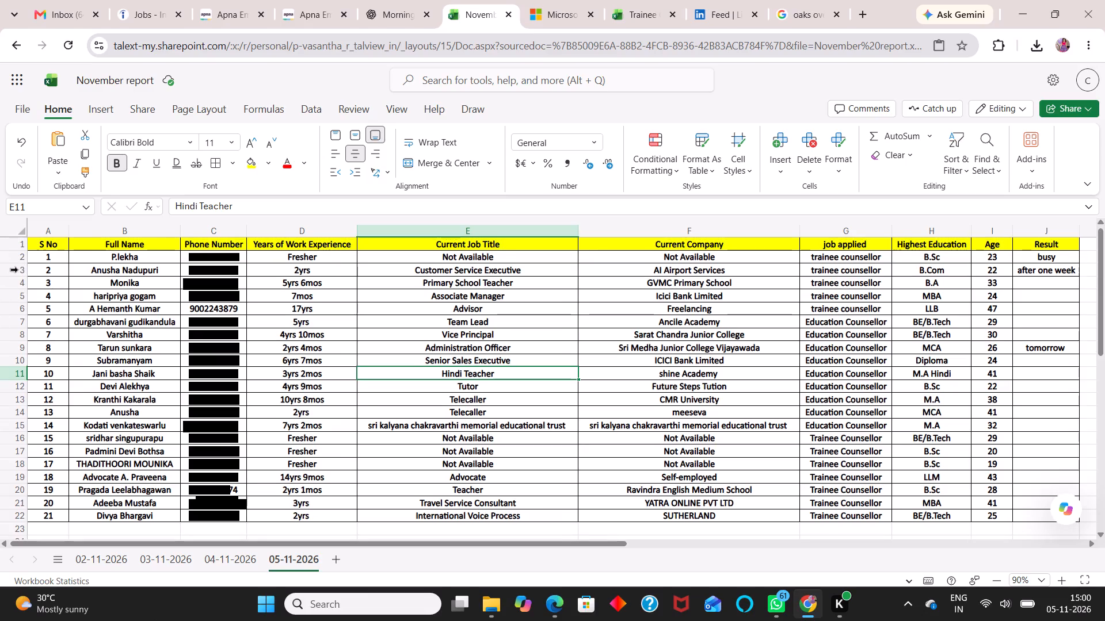
left_click(18, 267)
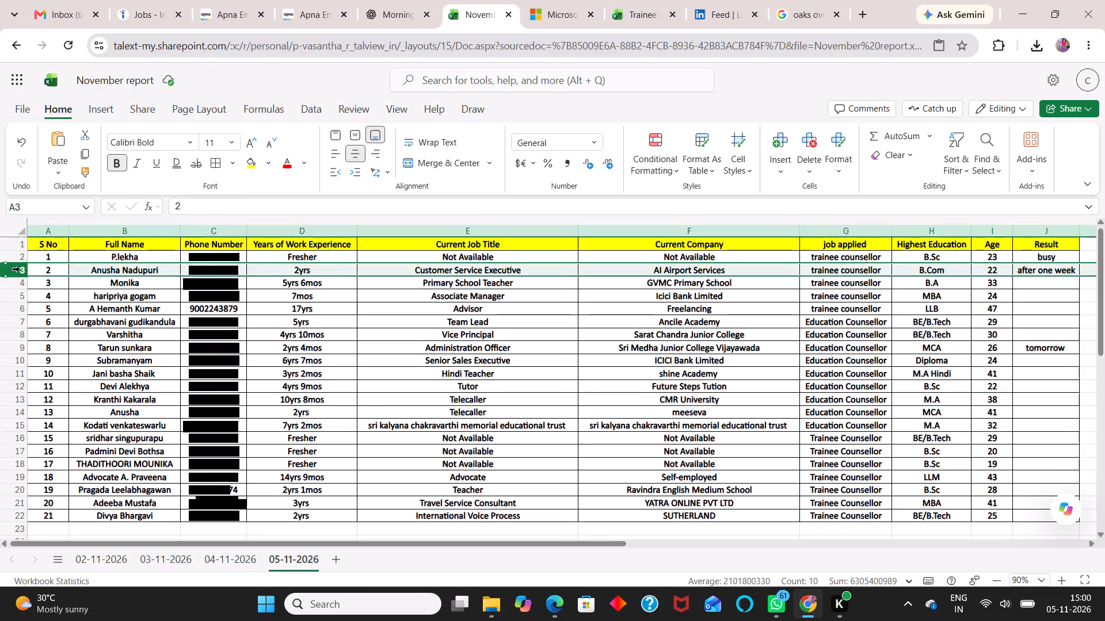
left_click(16, 282)
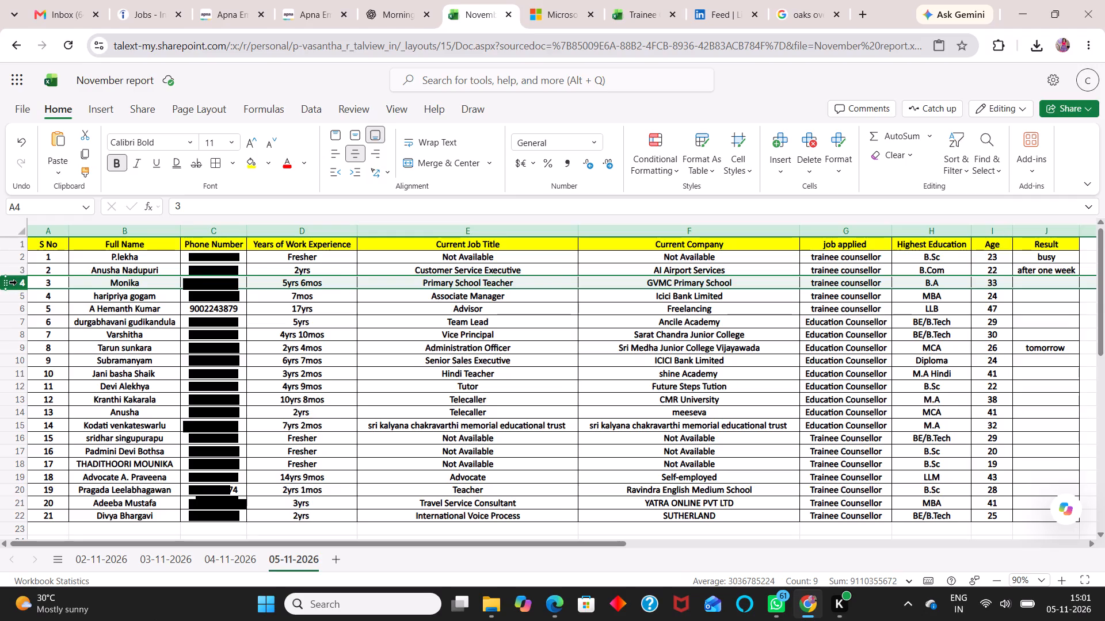
scroll(299, 399, "down", 1)
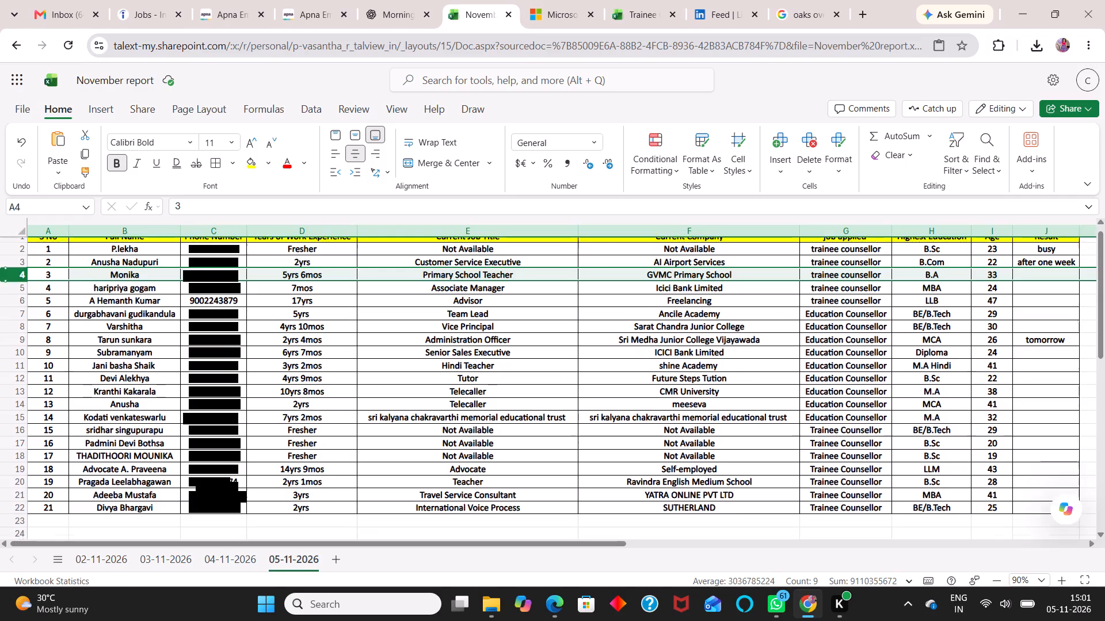
scroll(299, 399, "down", 1)
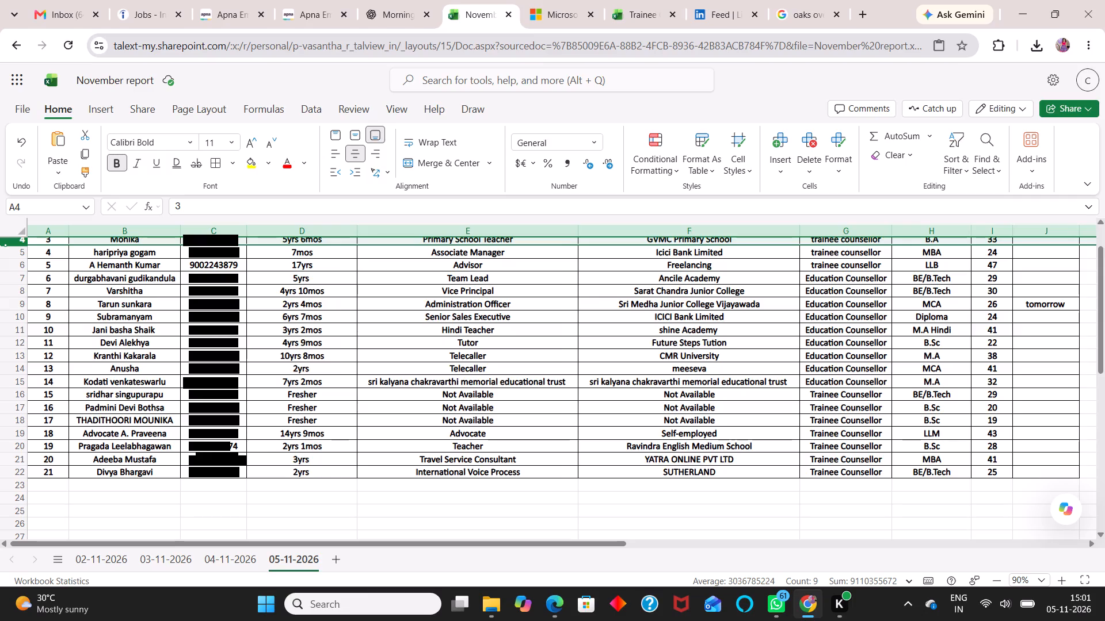
left_click(474, 400)
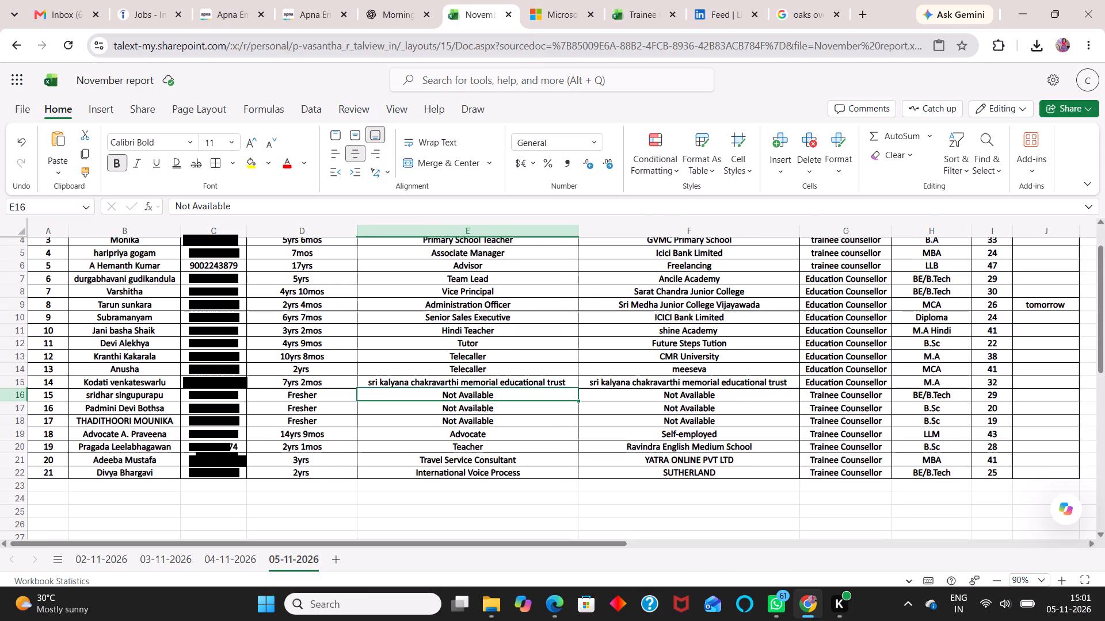
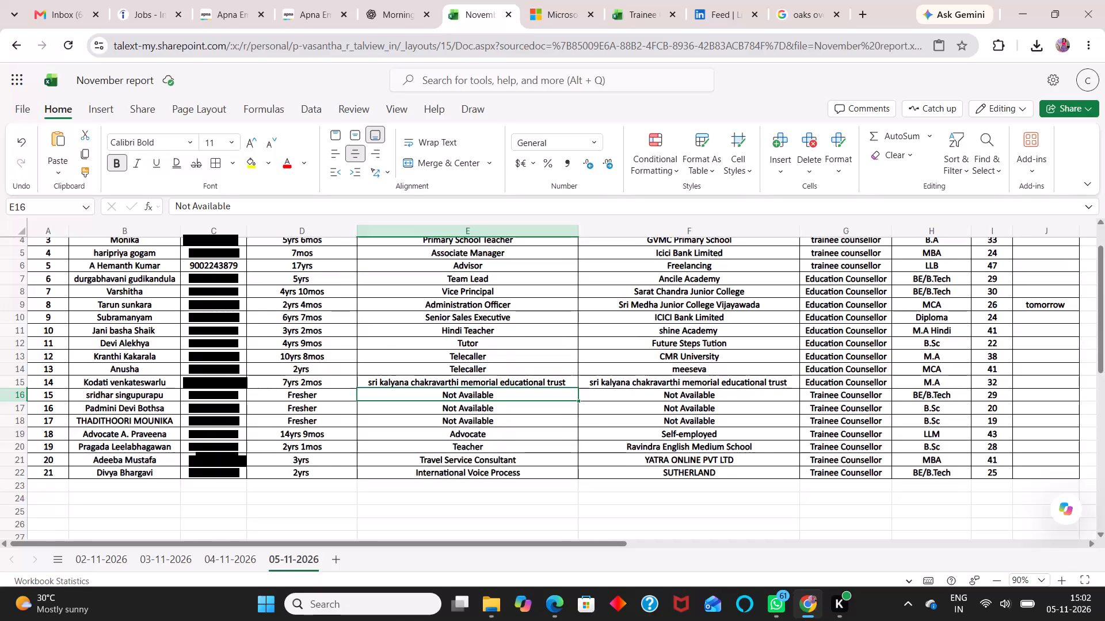
Examine the first new applicant's entries in row 16 of the 05-11-2026 sheet, going across columns C to J and back.
left_click(220, 398)
key("Right")
key("Right")
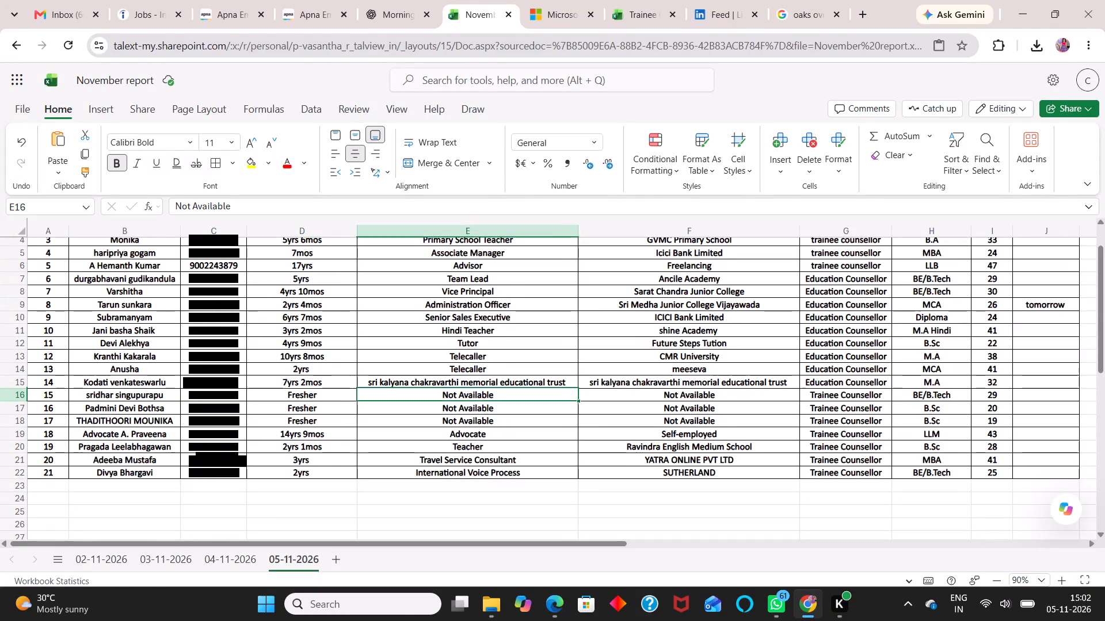
key("Right")
key("Right")
key("Right")
key("Right")
key("Right")
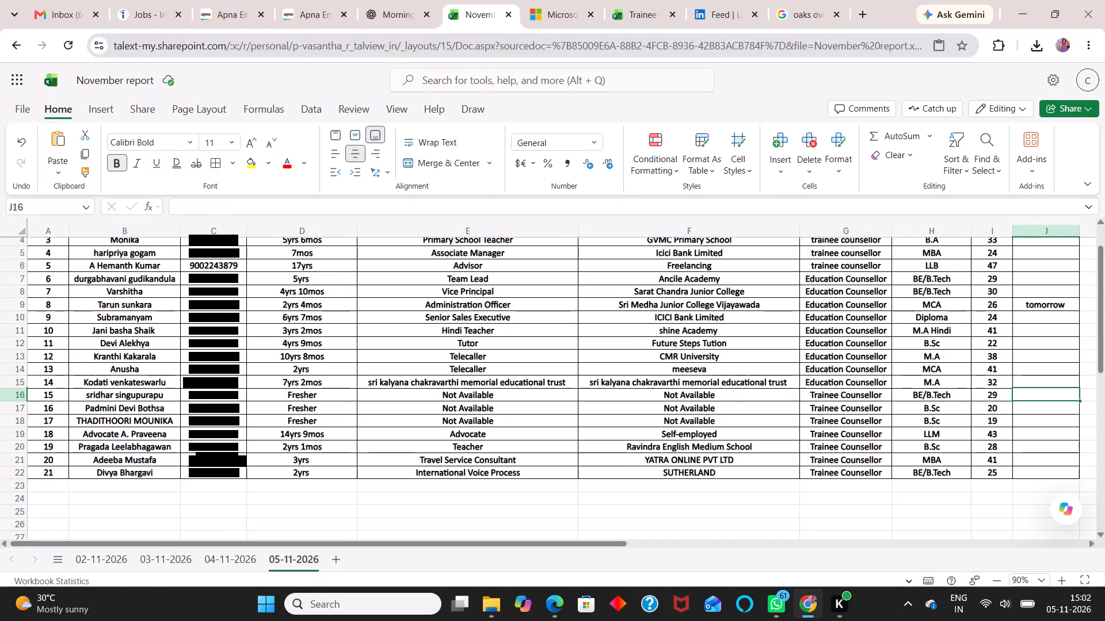
key("Left")
key("Left")
key("Left")
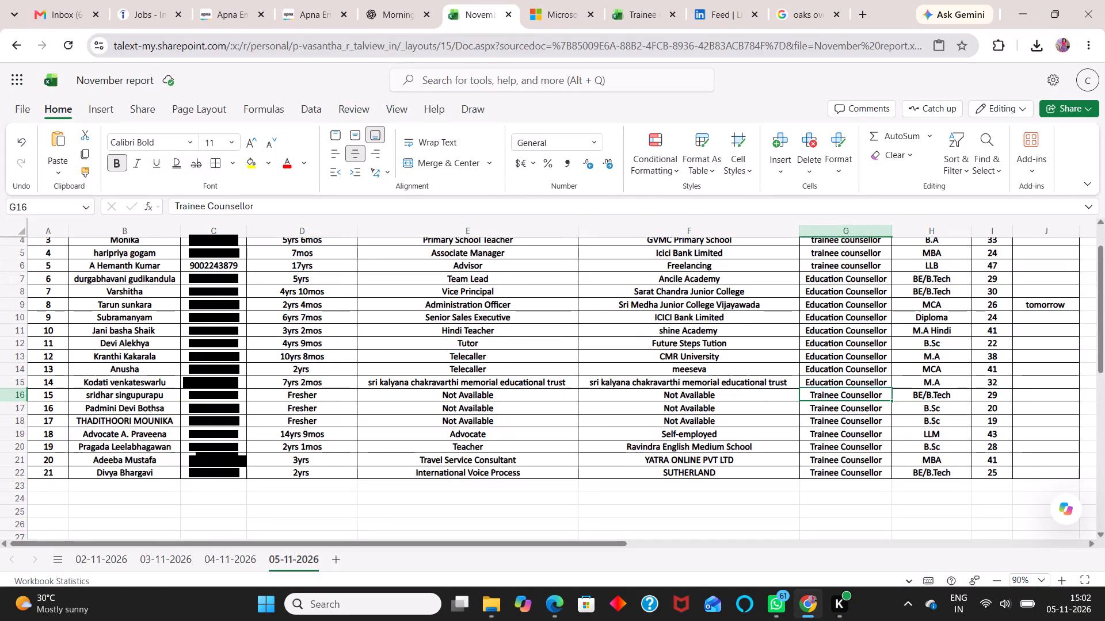
key("Left")
key("Left")
key("Left")
key("Left")
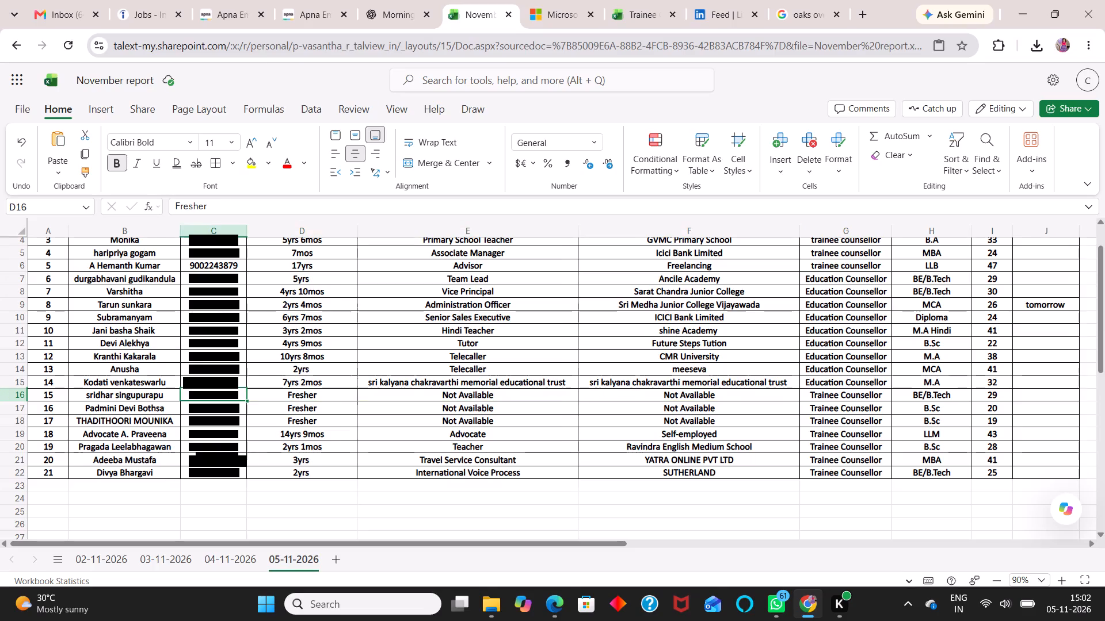
key("Left")
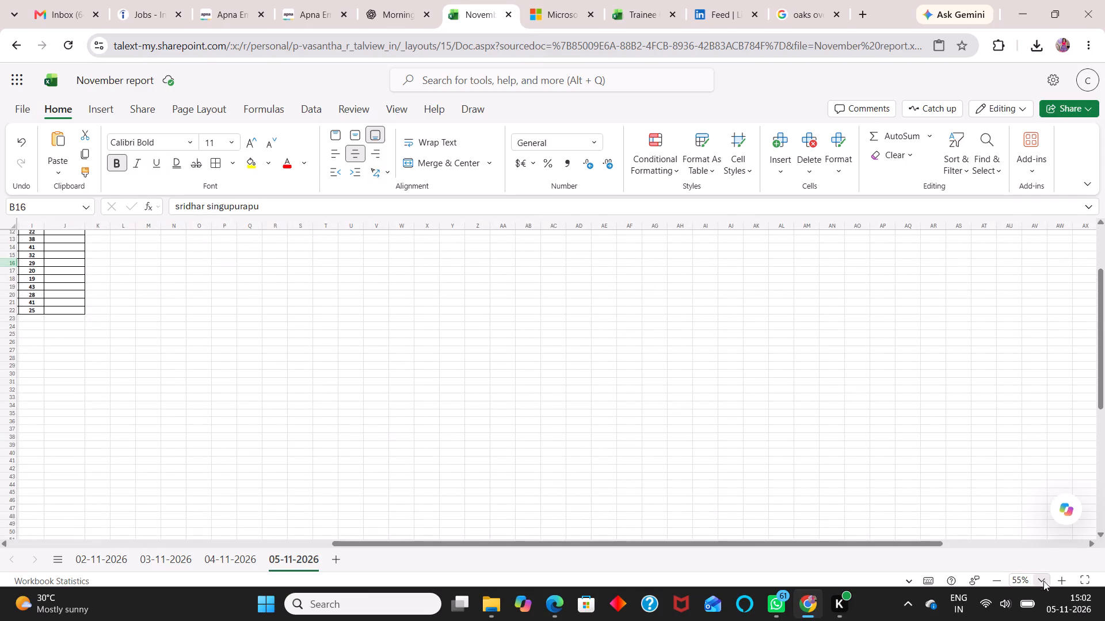
Review the 05-11-2026 applicant table at 100% zoom, from the header row down to the last new applicant in row 22.
double_click(1062, 578)
triple_click(1062, 578)
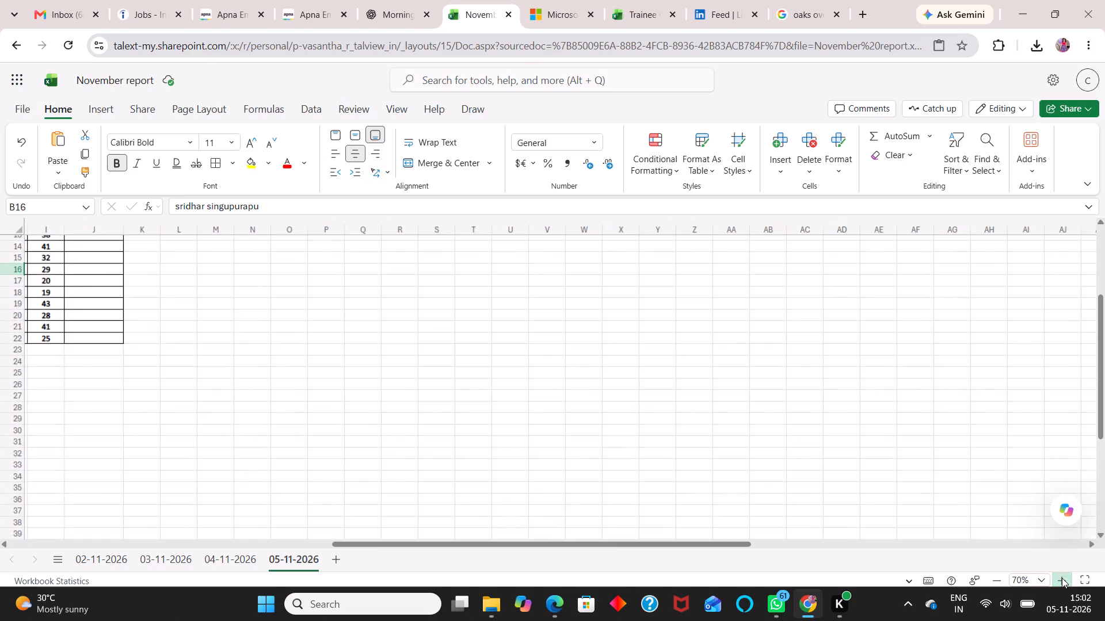
scroll(496, 423, "right", 6)
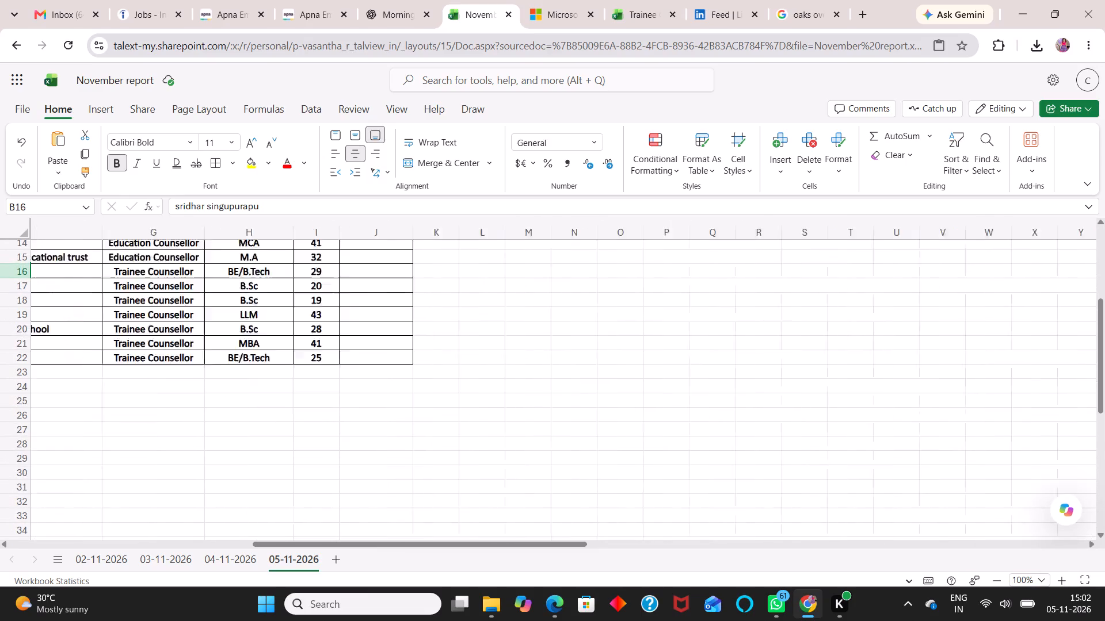
scroll(496, 423, "right", 5)
scroll(388, 333, "up", 3)
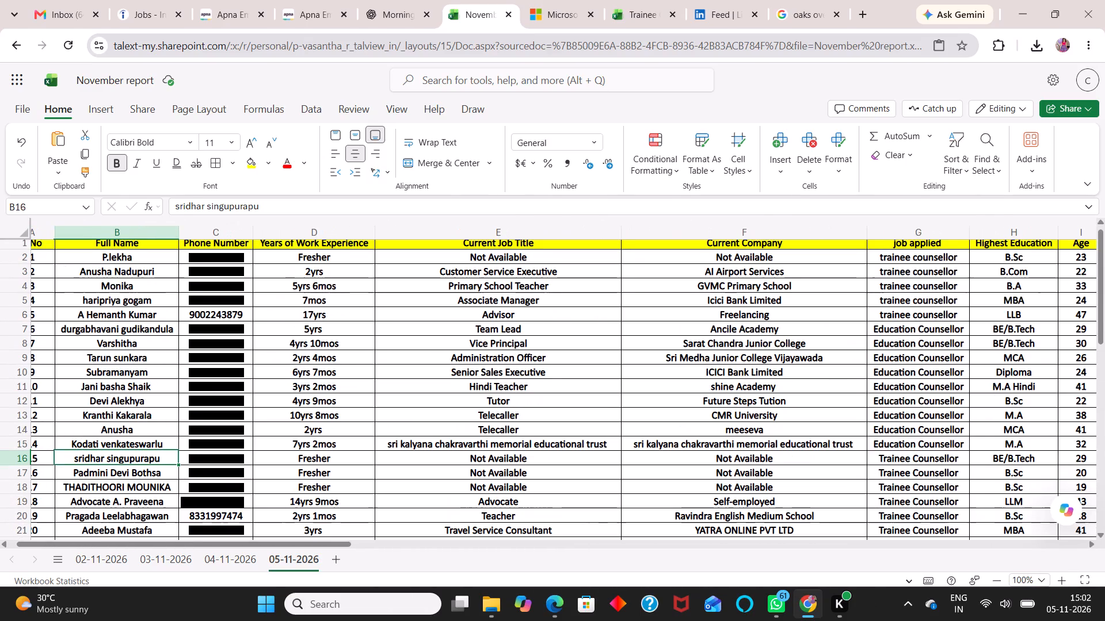
scroll(388, 333, "right", 4)
scroll(303, 421, "down", 1)
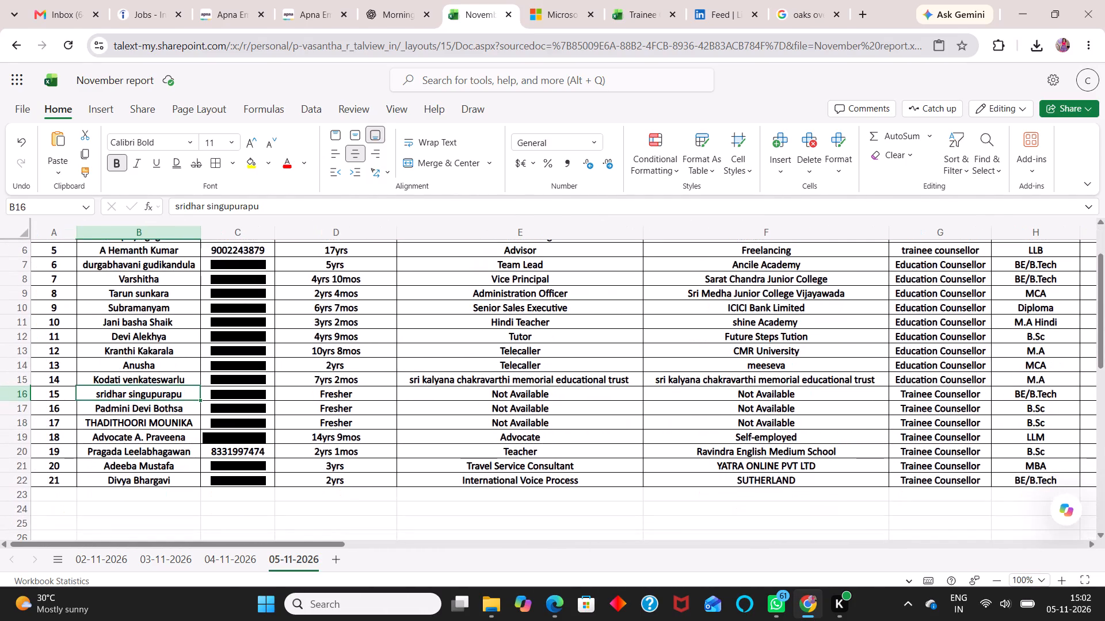
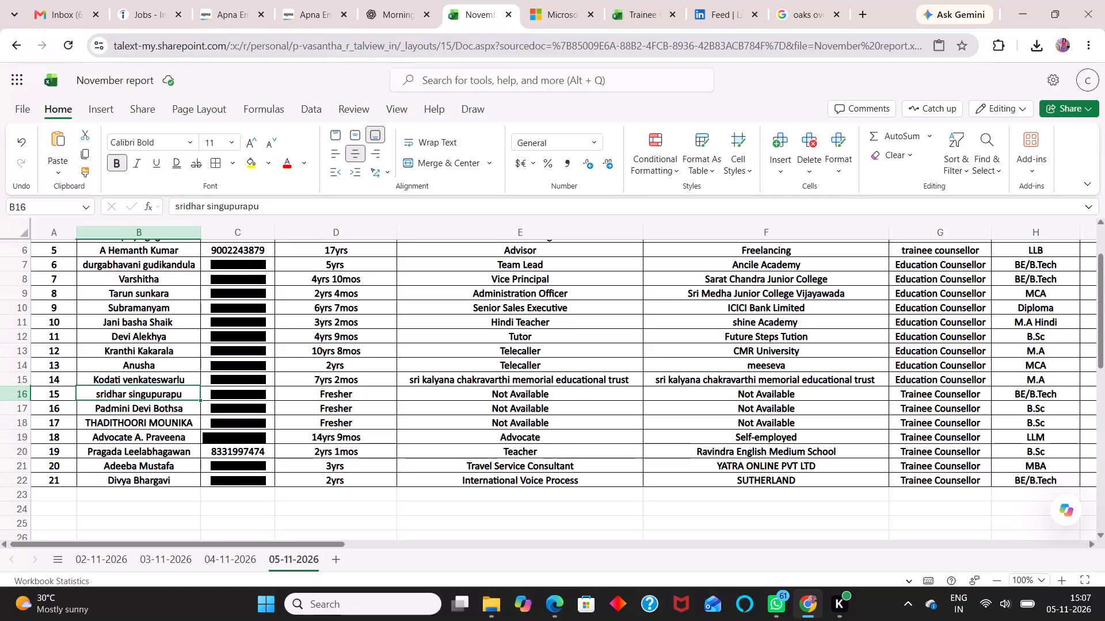
Examine the names and contact numbers of the first two new Trainee Counsellor applicants in rows 16 and 17 of the 05-11-2026 sheet.
left_click(249, 394)
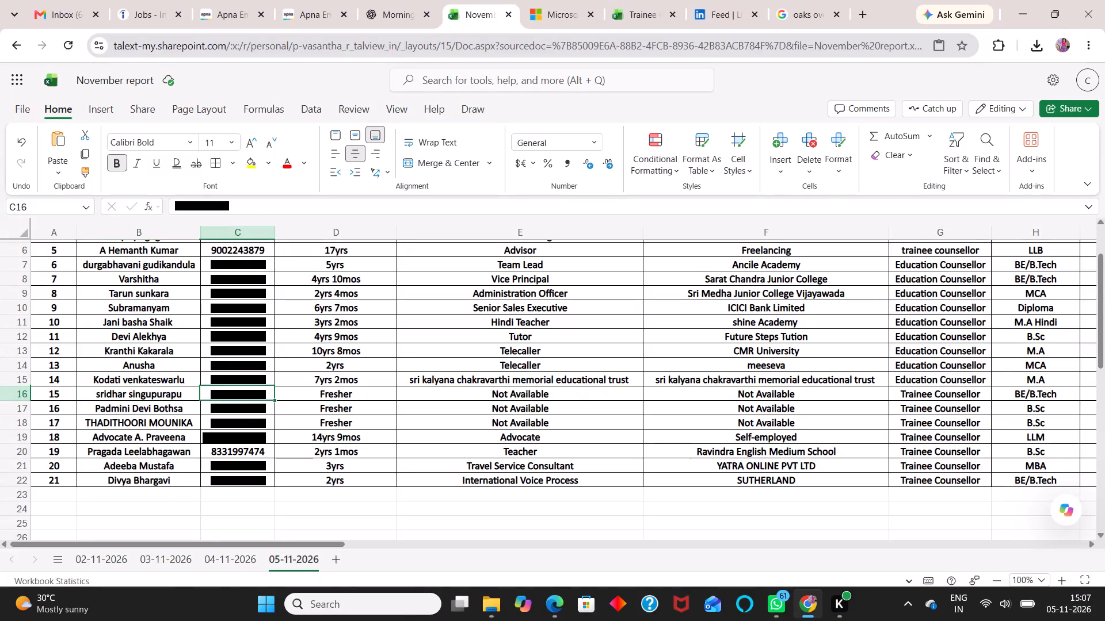
left_click(253, 413)
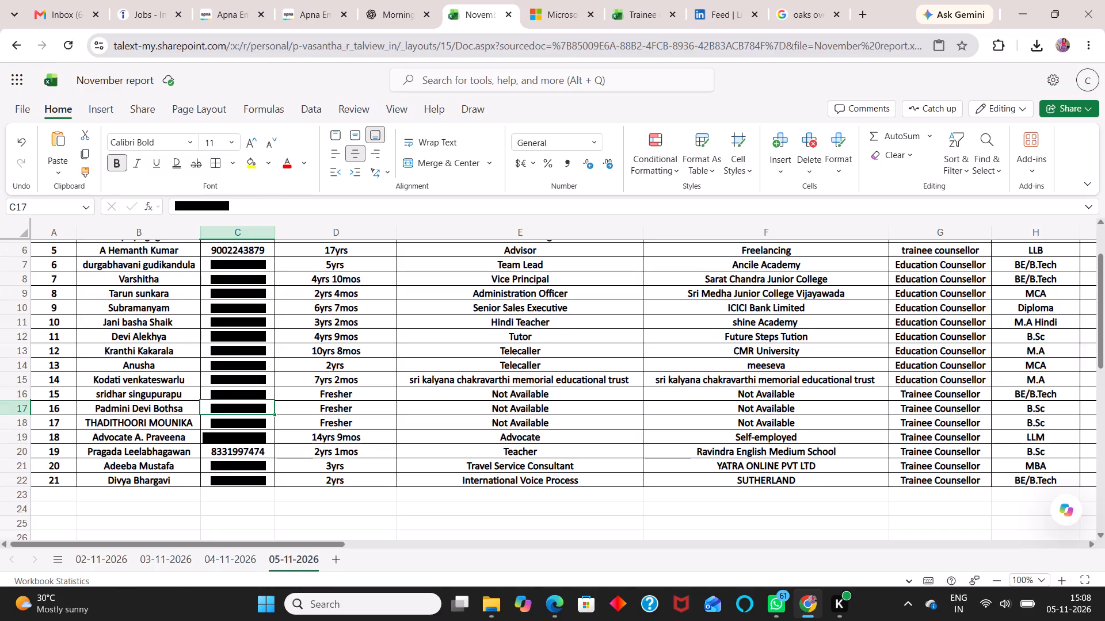
left_click(155, 408)
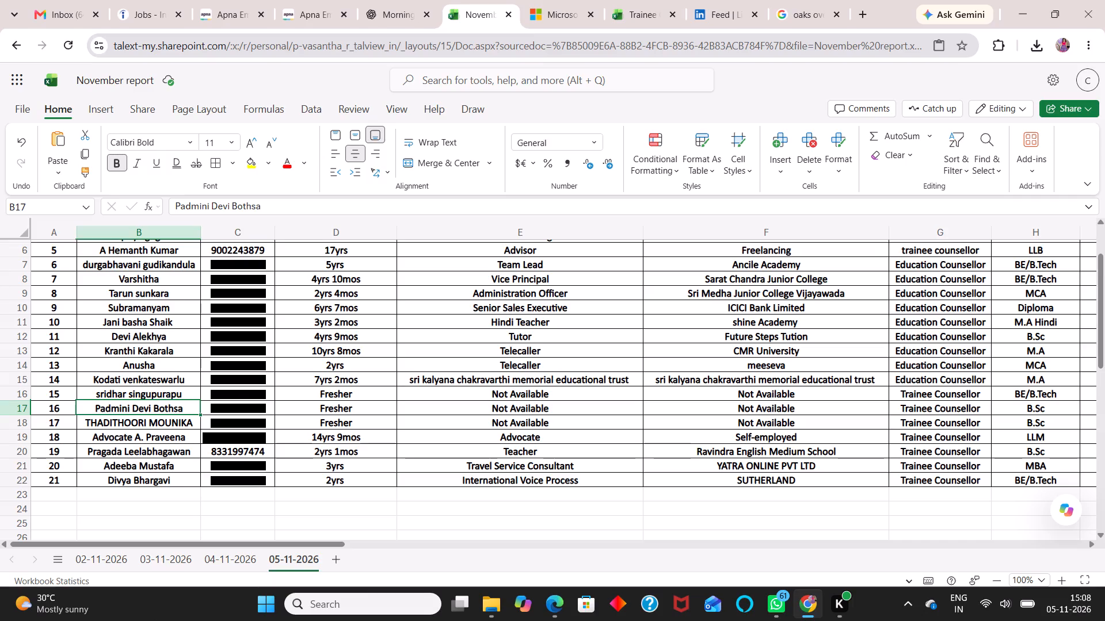
left_click(226, 413)
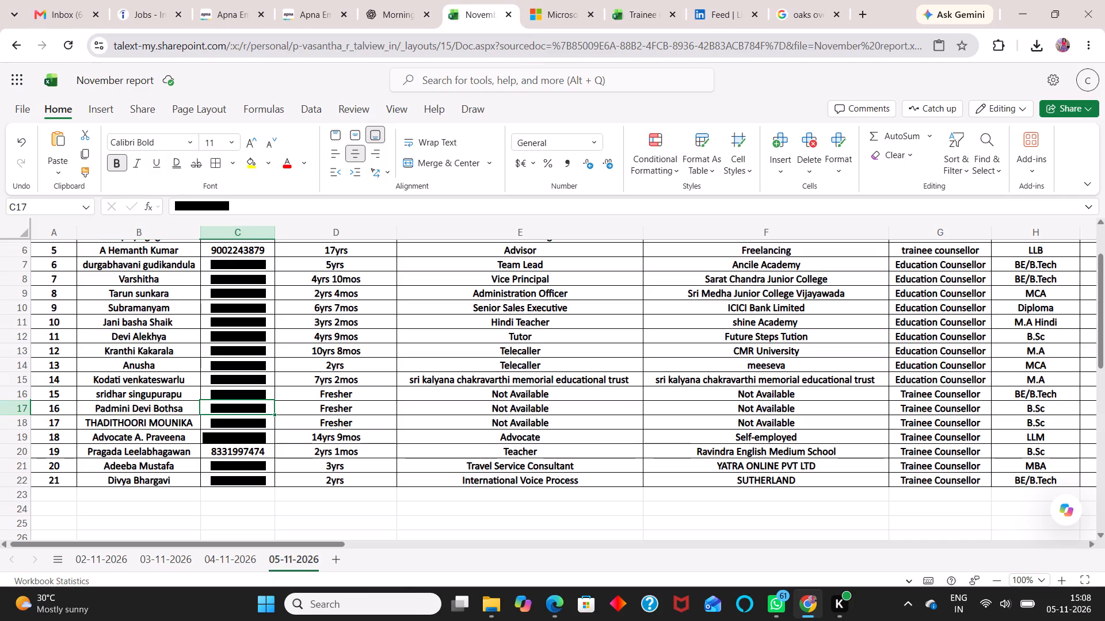
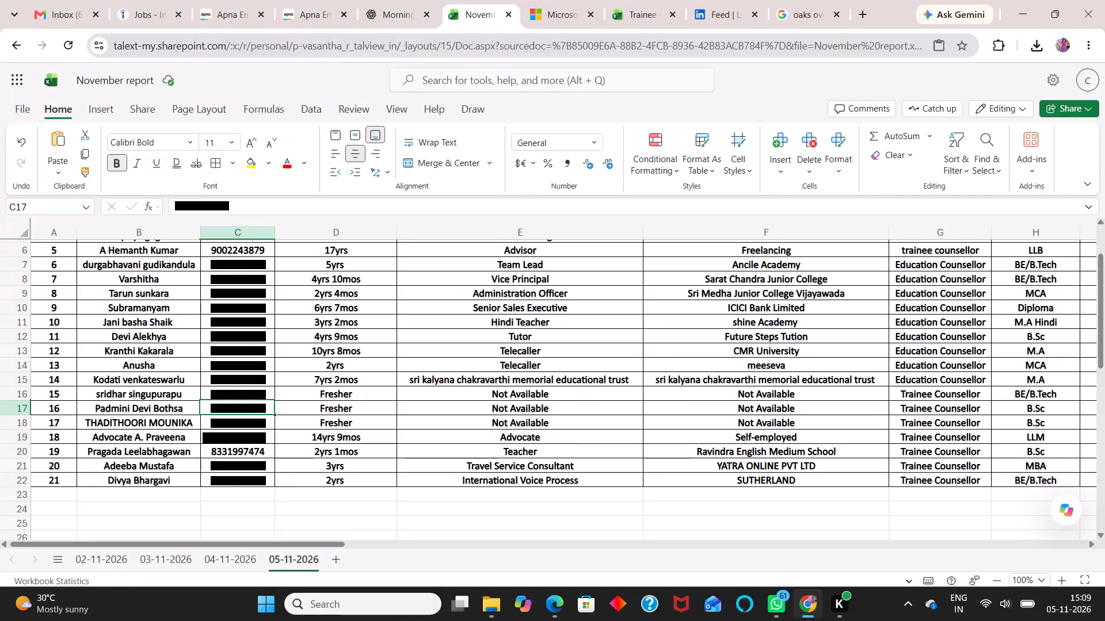
Examine the applicant names in rows 18 to 20 of the 05-11-2026 sheet and the remaining columns of the applicant table.
left_click(142, 427)
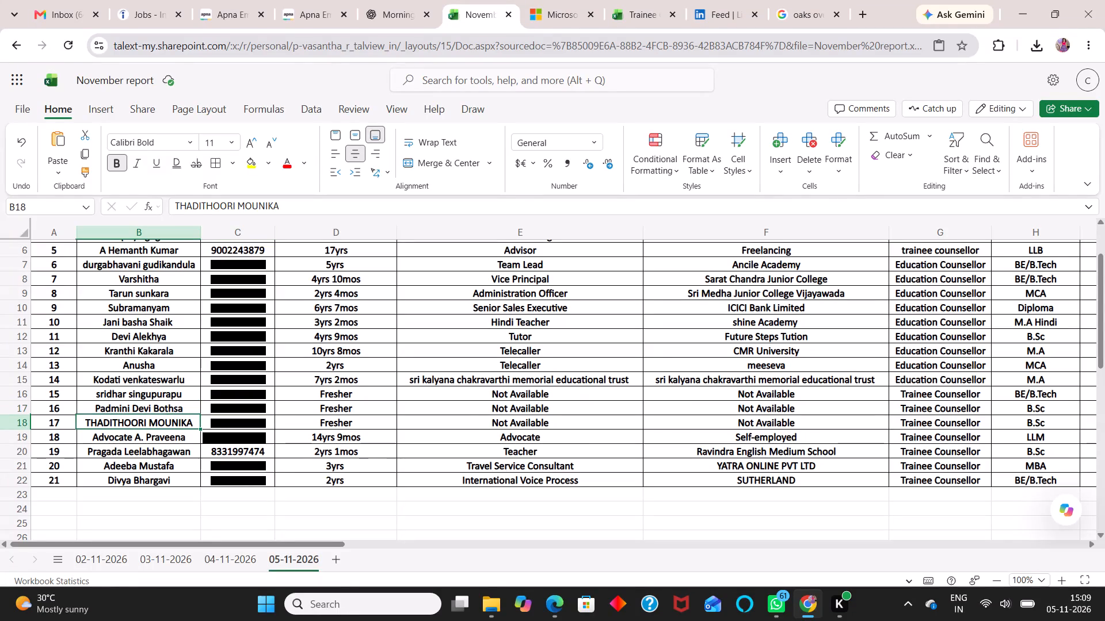
left_click(142, 442)
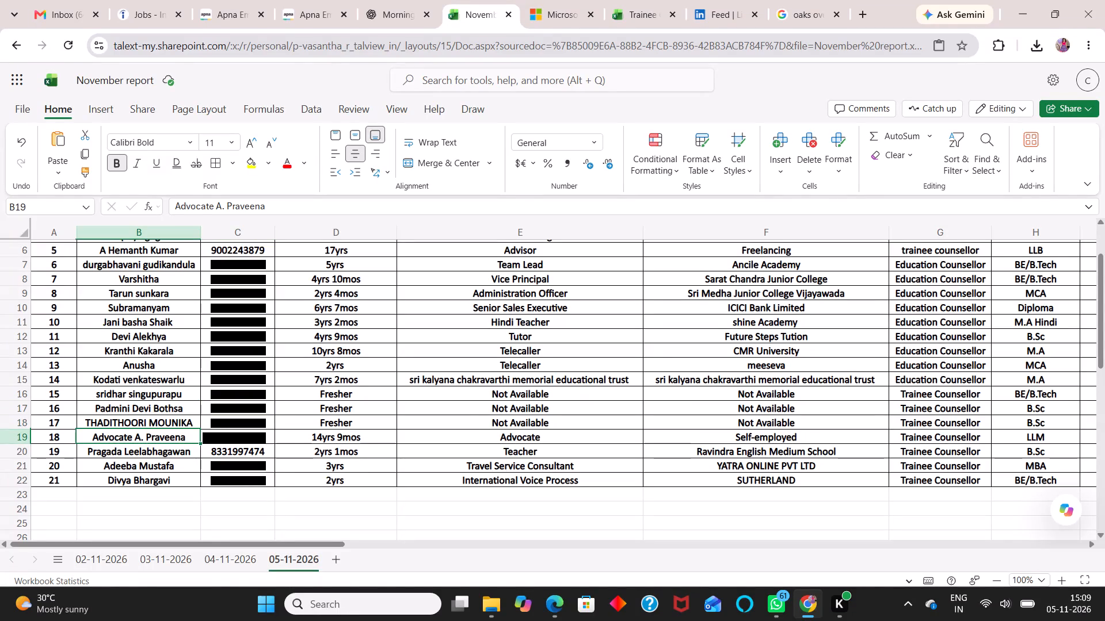
left_click(151, 453)
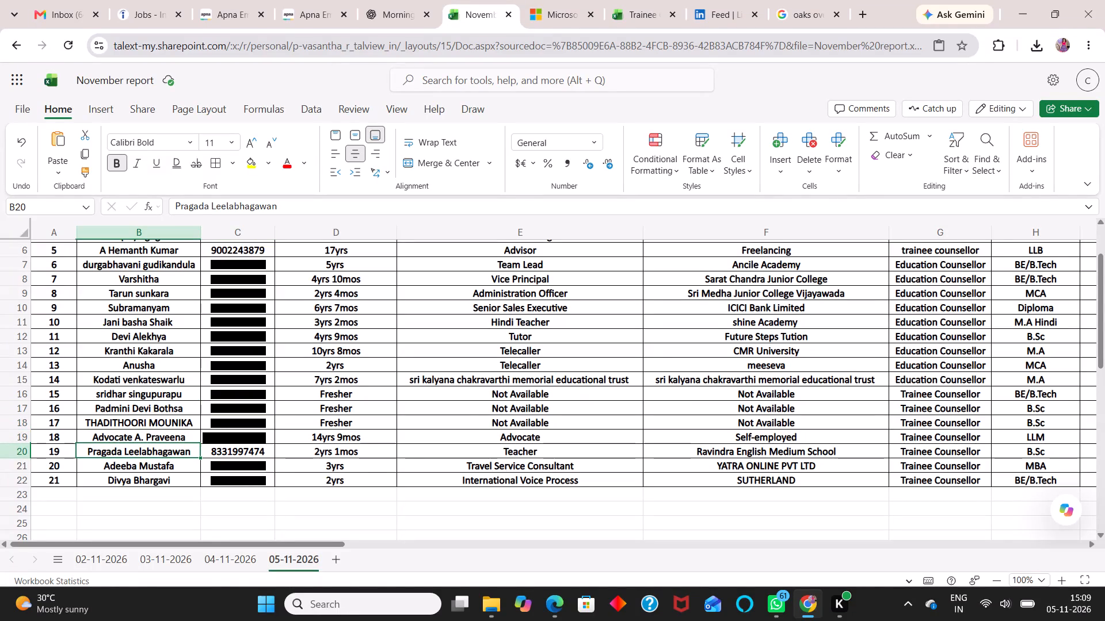
scroll(687, 318, "left", 4)
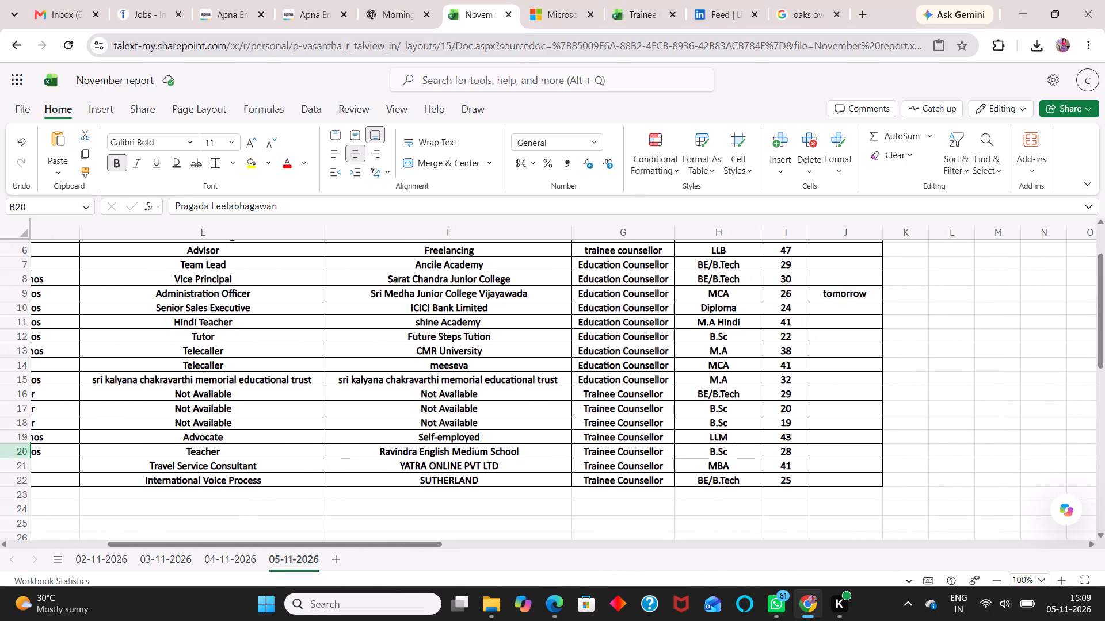
scroll(521, 342, "right", 1)
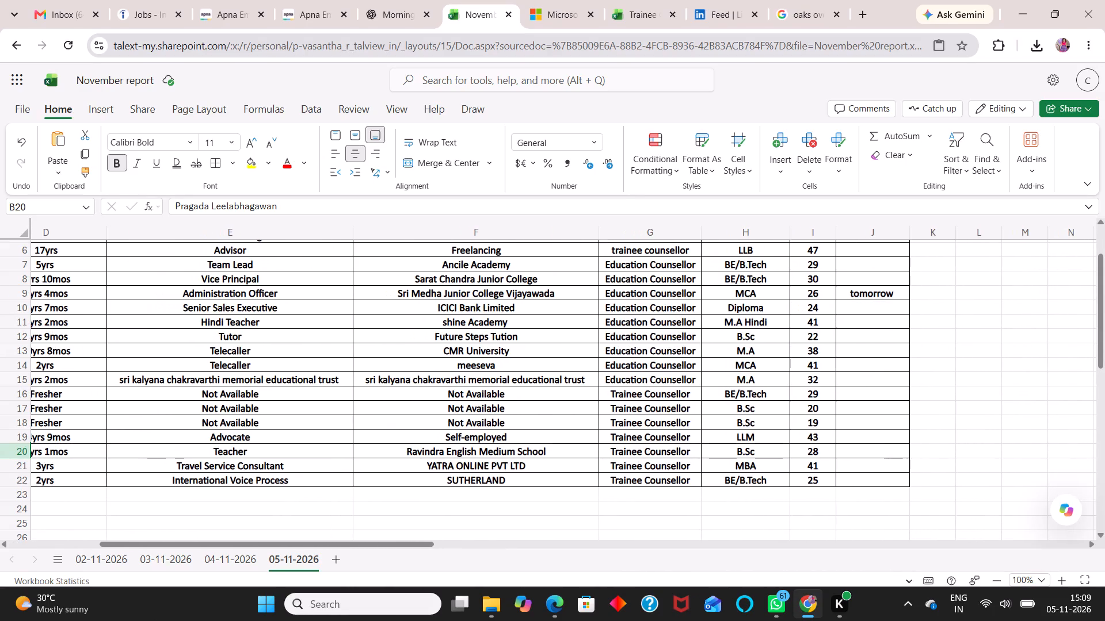
scroll(501, 343, "right", 2)
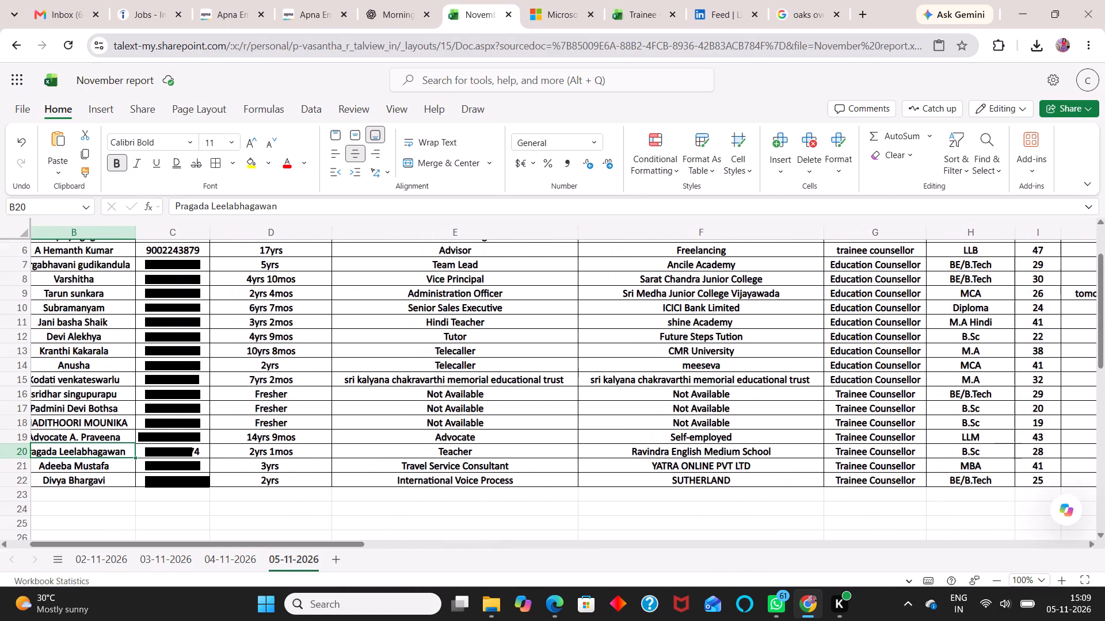
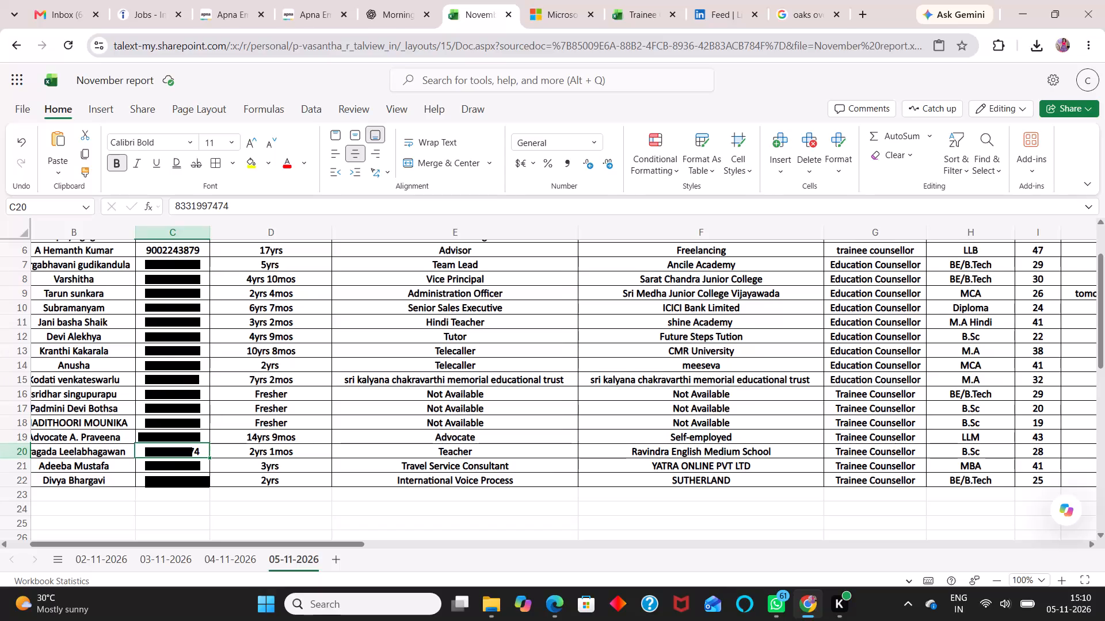
Review the applicant rows of the 05-11-2026 sheet, from the serial numbers to the qualifications, and the empty row 23 below the table.
scroll(422, 439, "right", 1)
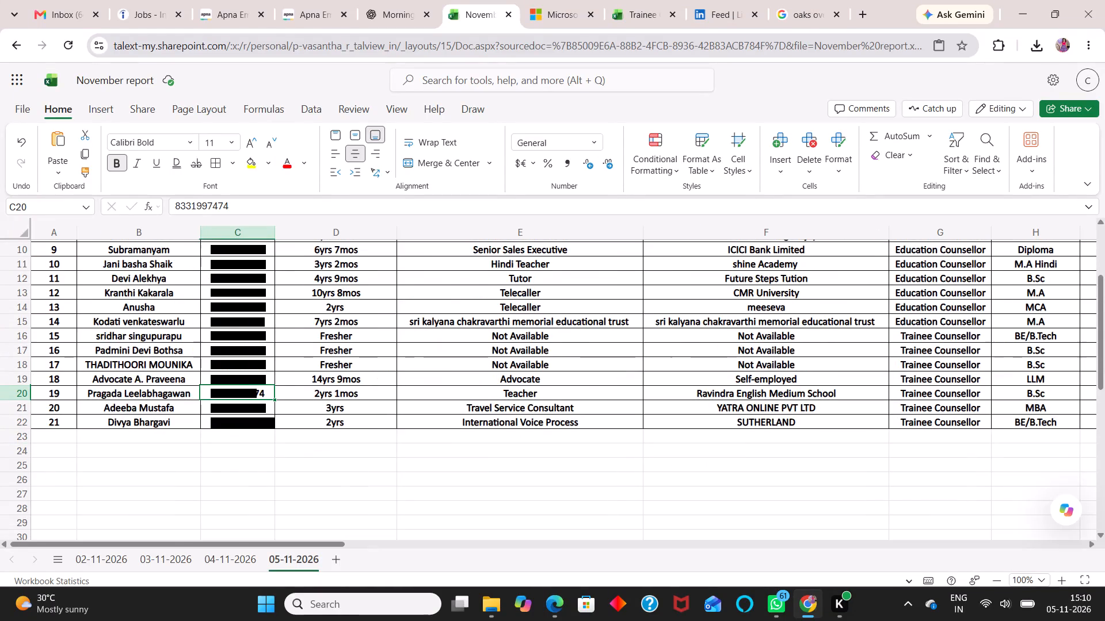
scroll(391, 422, "up", 1)
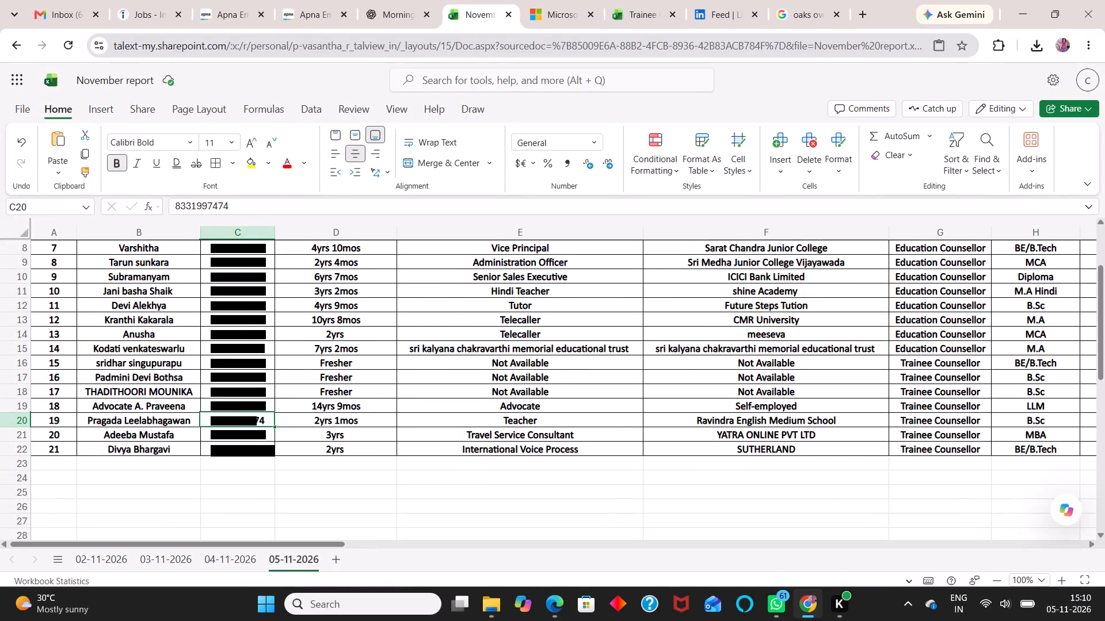
left_click(169, 416)
left_click(261, 423)
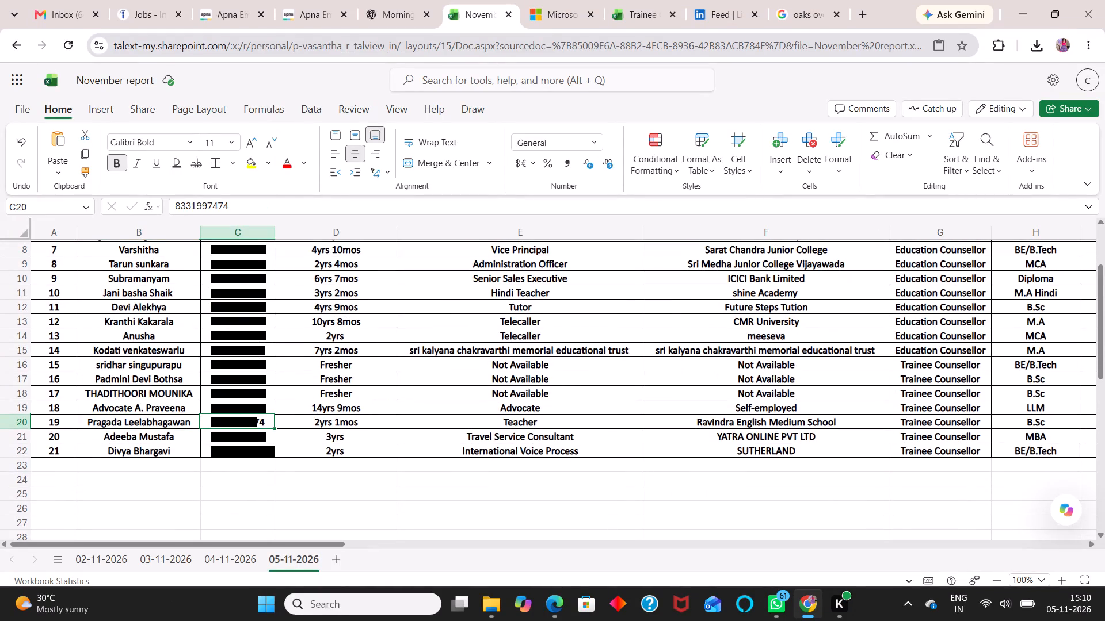
left_click(260, 457)
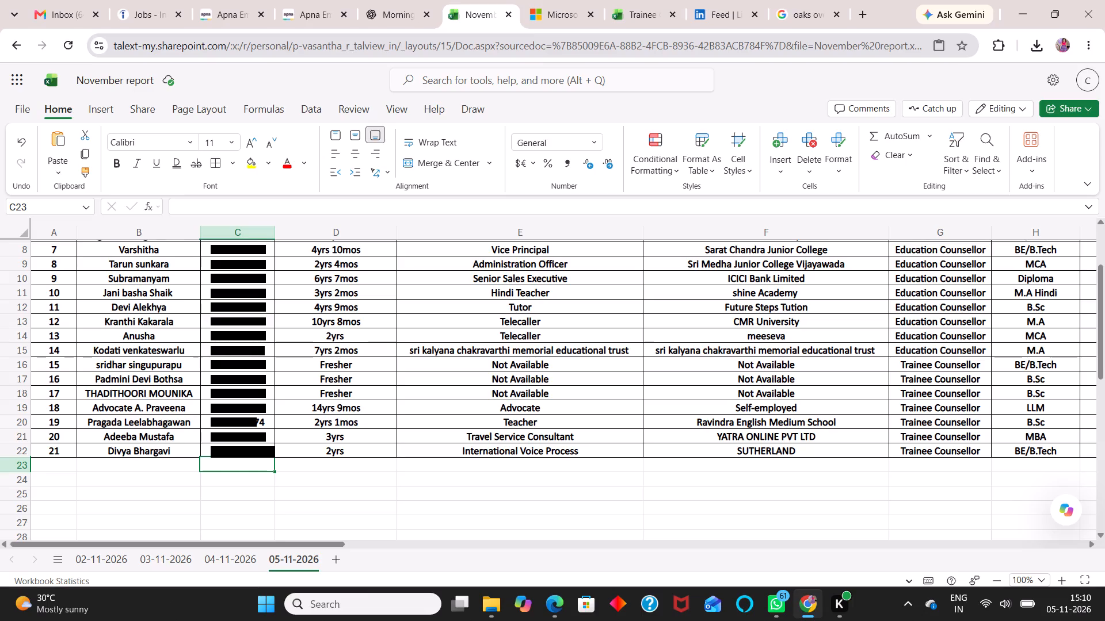
scroll(306, 369, "up", 1)
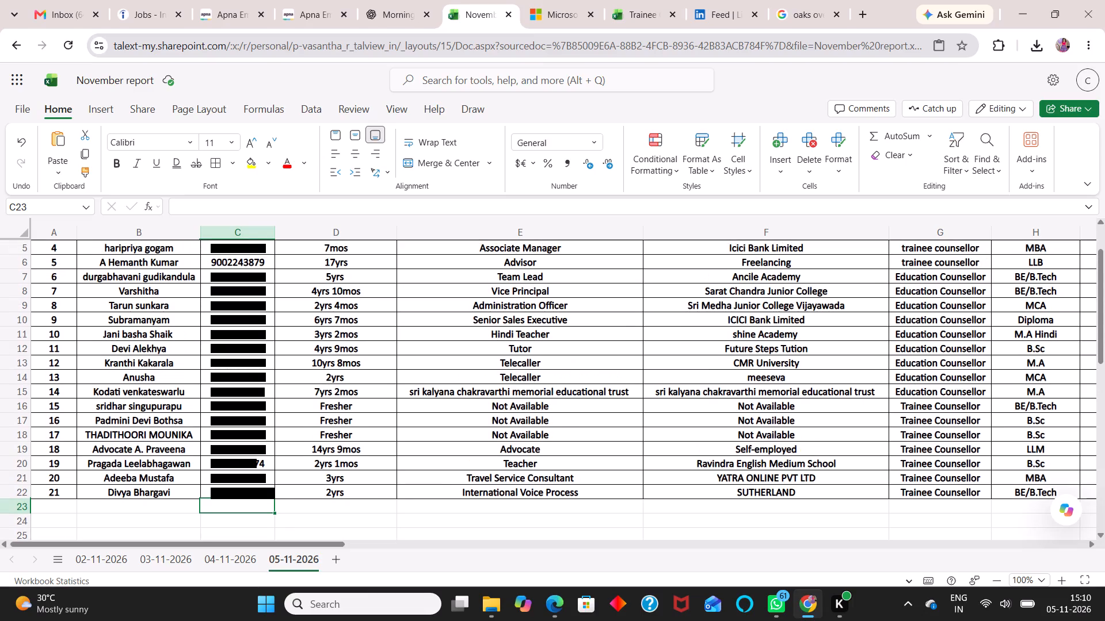
left_click(265, 521)
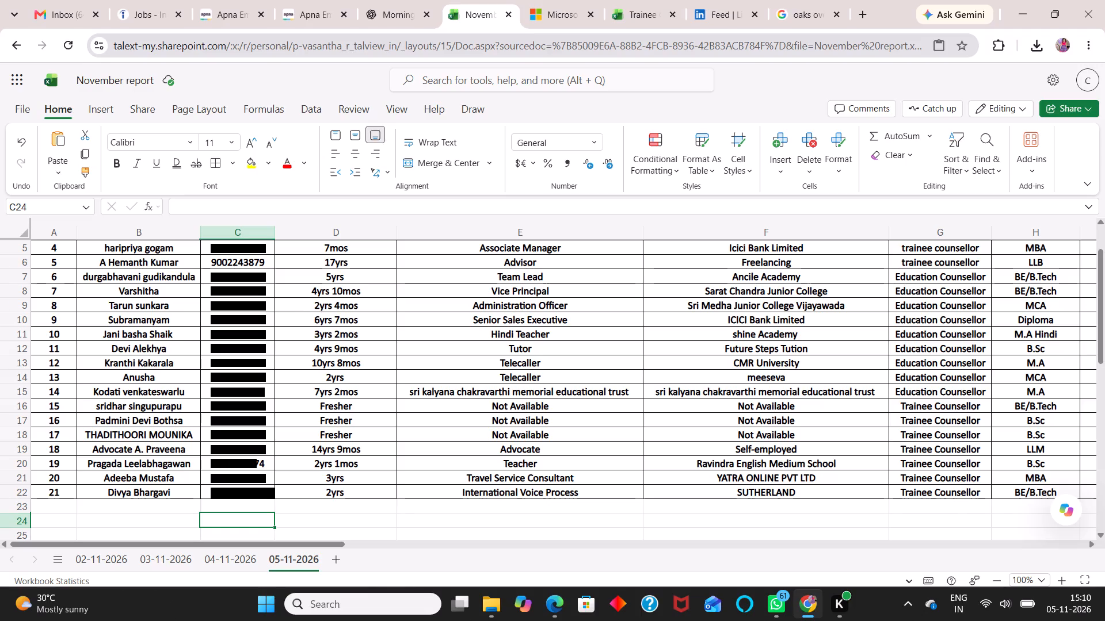
left_click(265, 509)
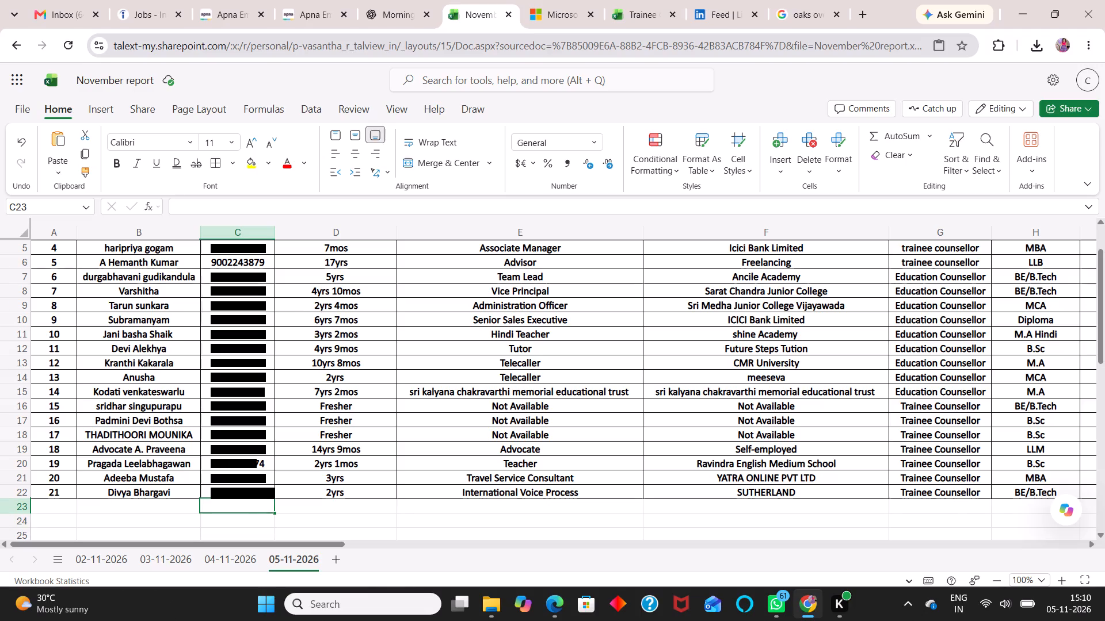
left_click(331, 507)
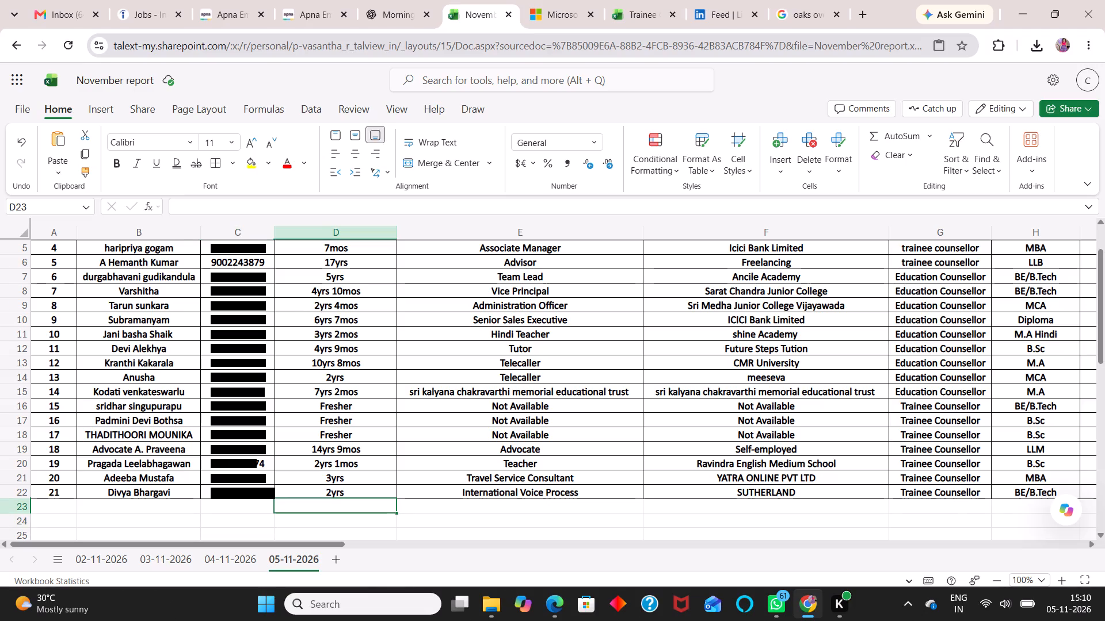
left_click(165, 503)
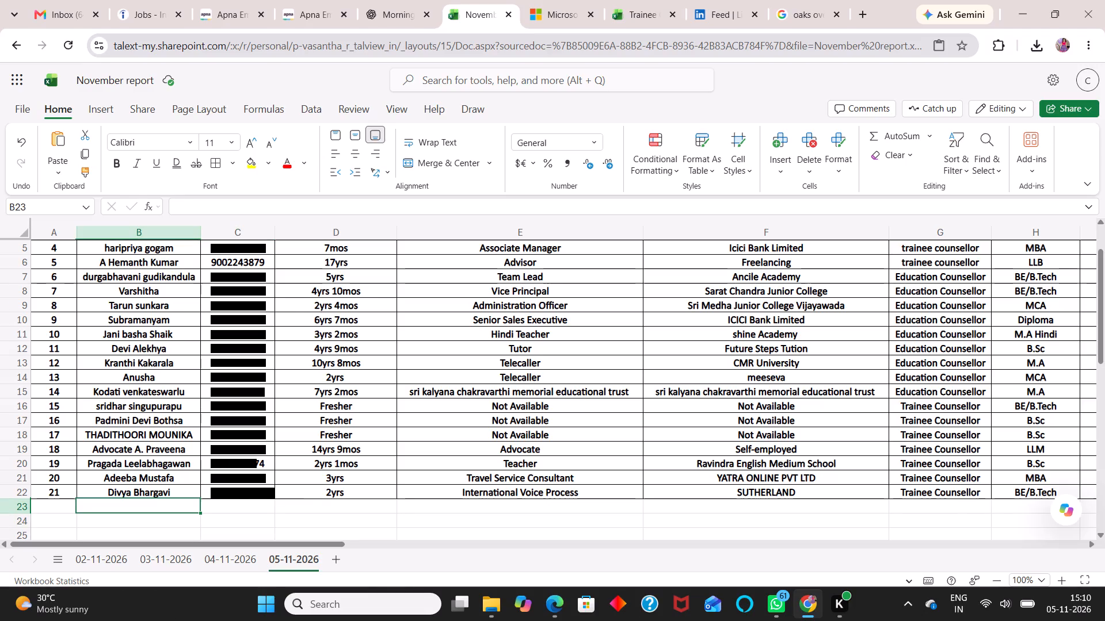
left_click(58, 503)
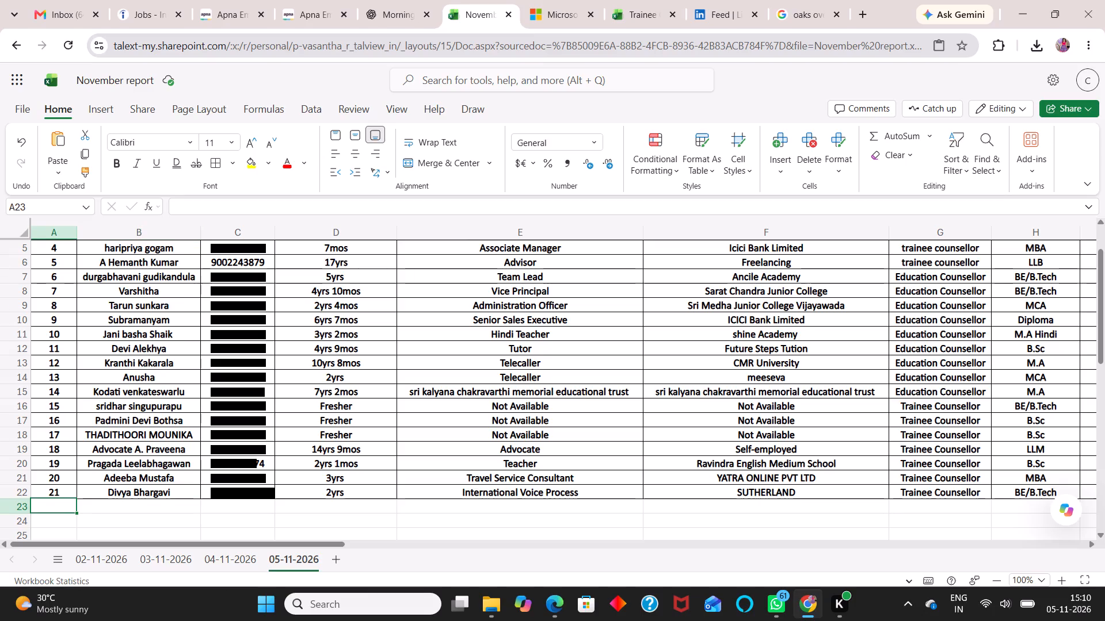
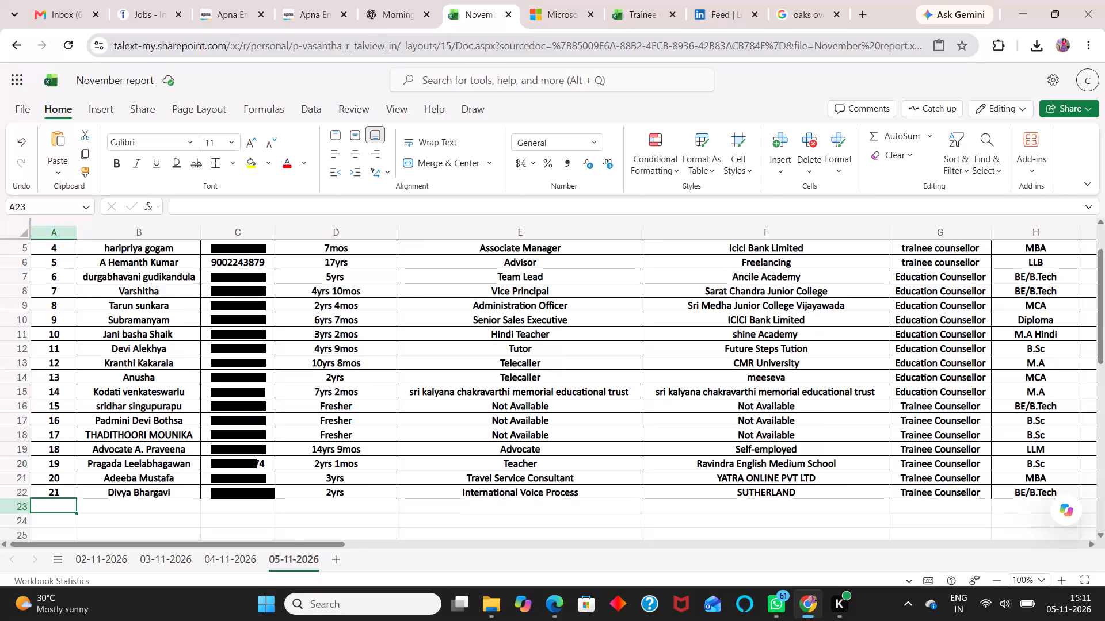
Review the finished 05-11-2026 table from the header row to the last applicant row, checking the names and years of work experience.
left_click(340, 488)
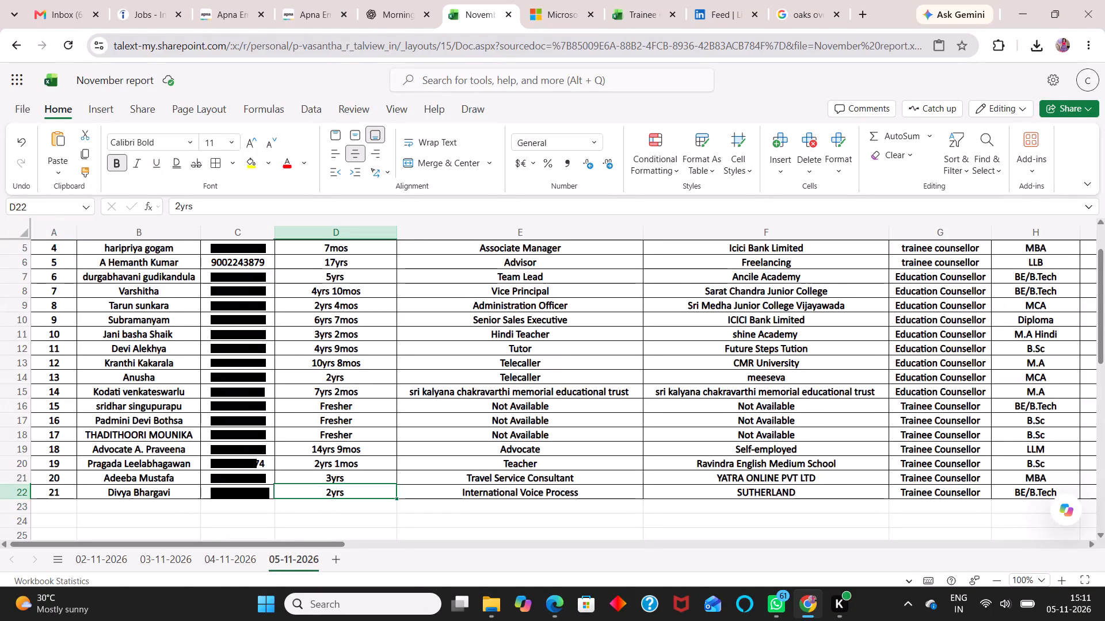
left_click(346, 477)
scroll(210, 408, "up", 1)
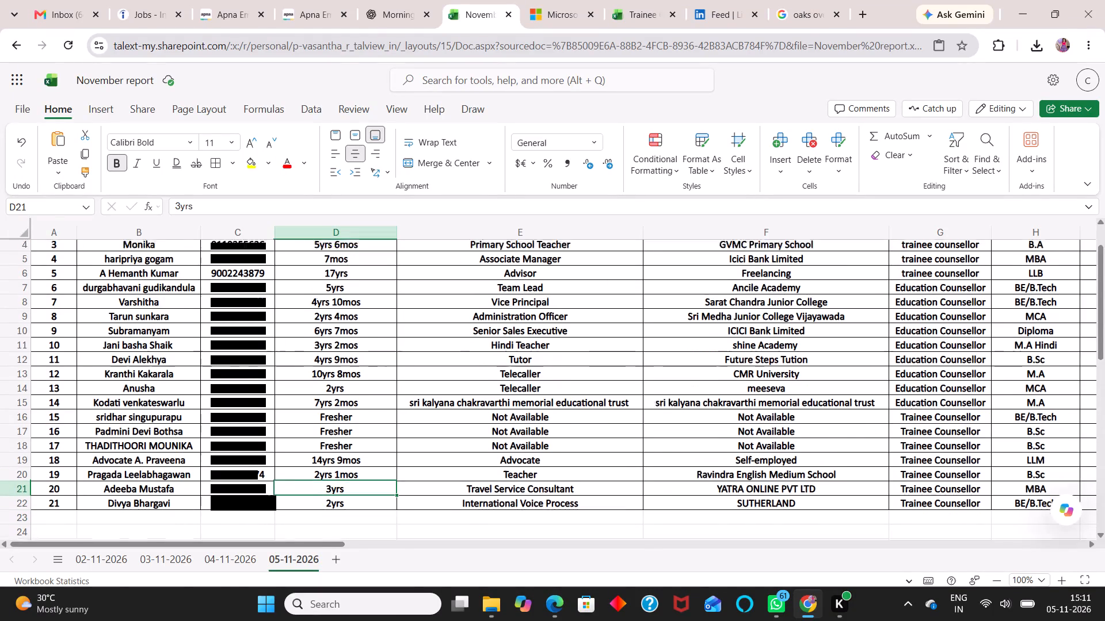
scroll(210, 408, "up", 1)
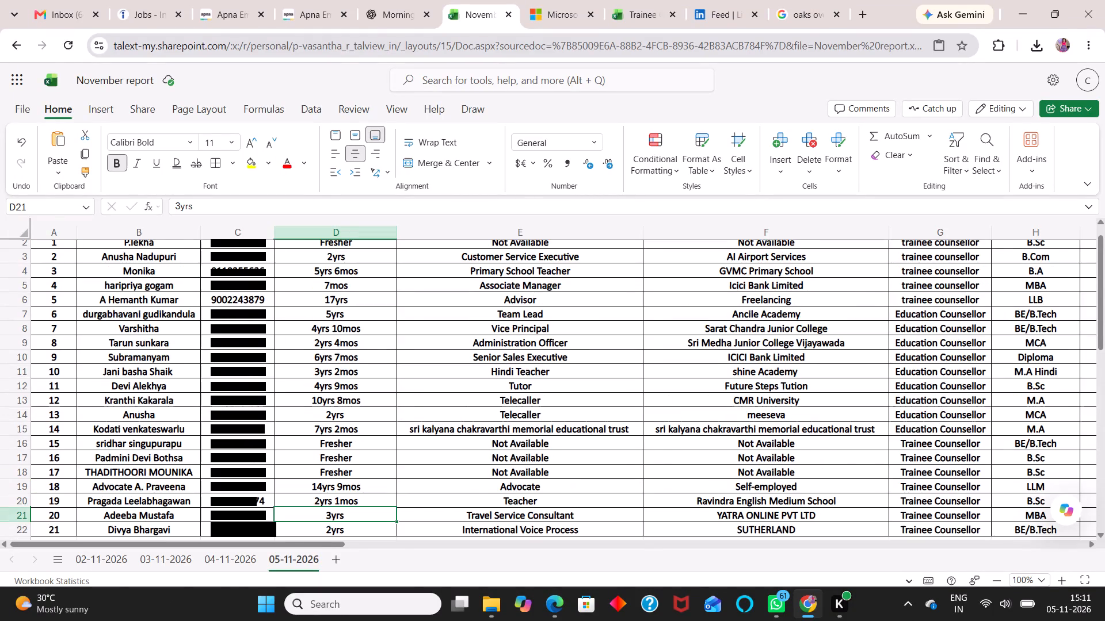
scroll(164, 487, "down", 2)
scroll(184, 409, "up", 2)
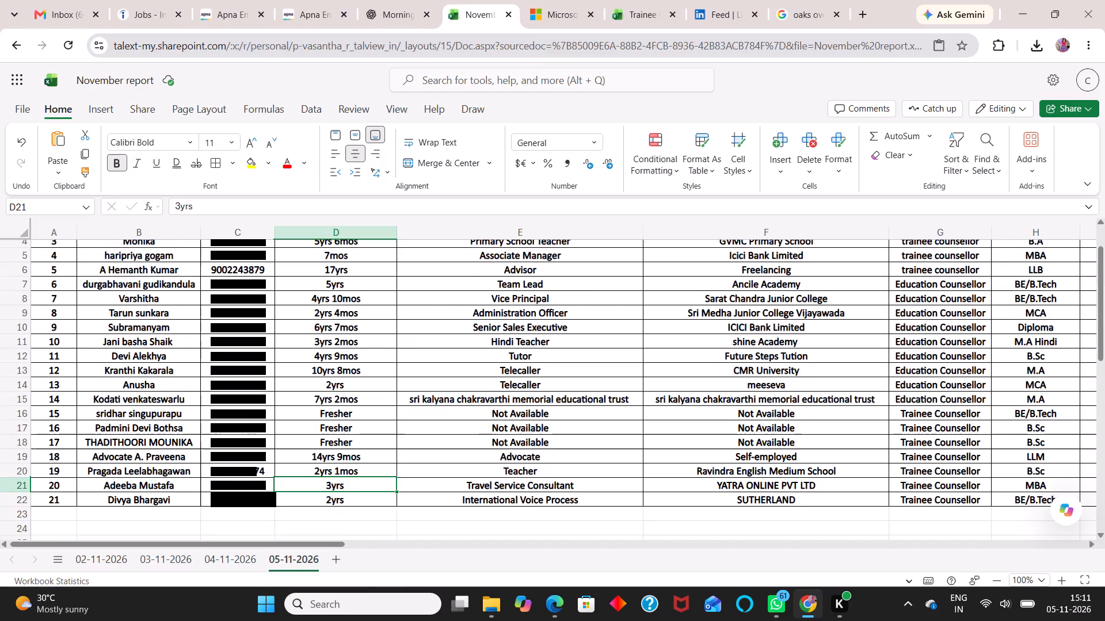
scroll(184, 409, "up", 1)
left_click(172, 263)
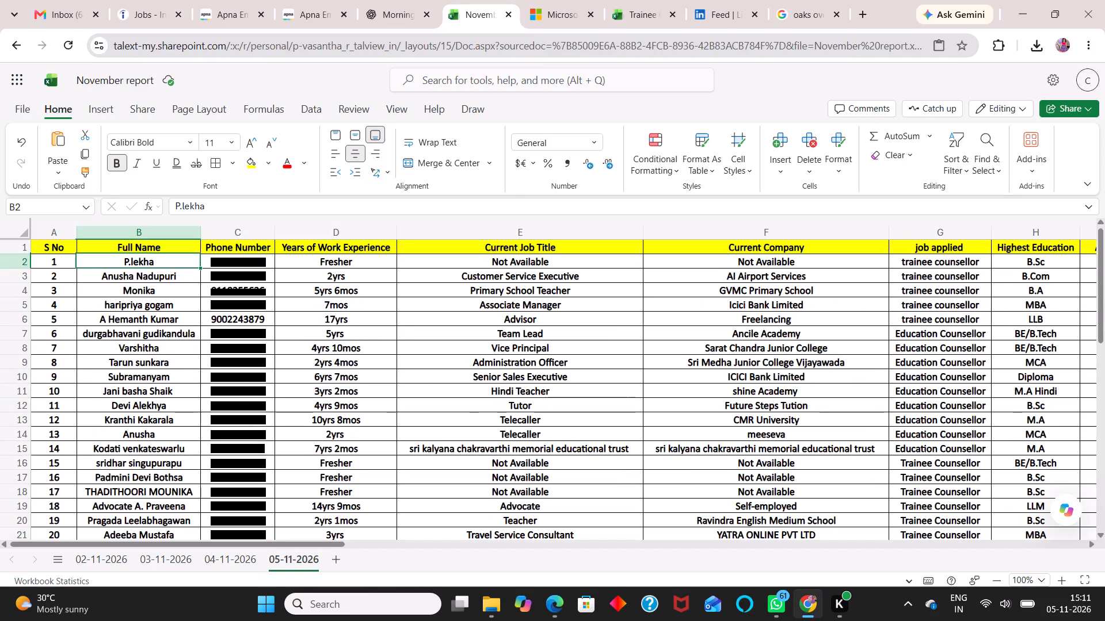
left_click(153, 324)
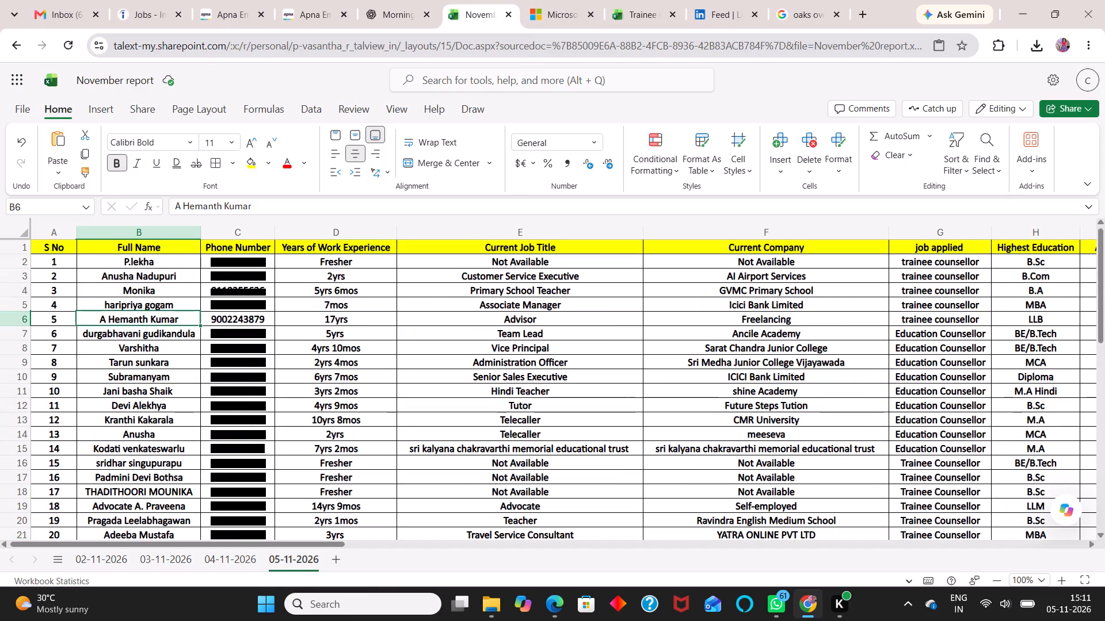
left_click(157, 356)
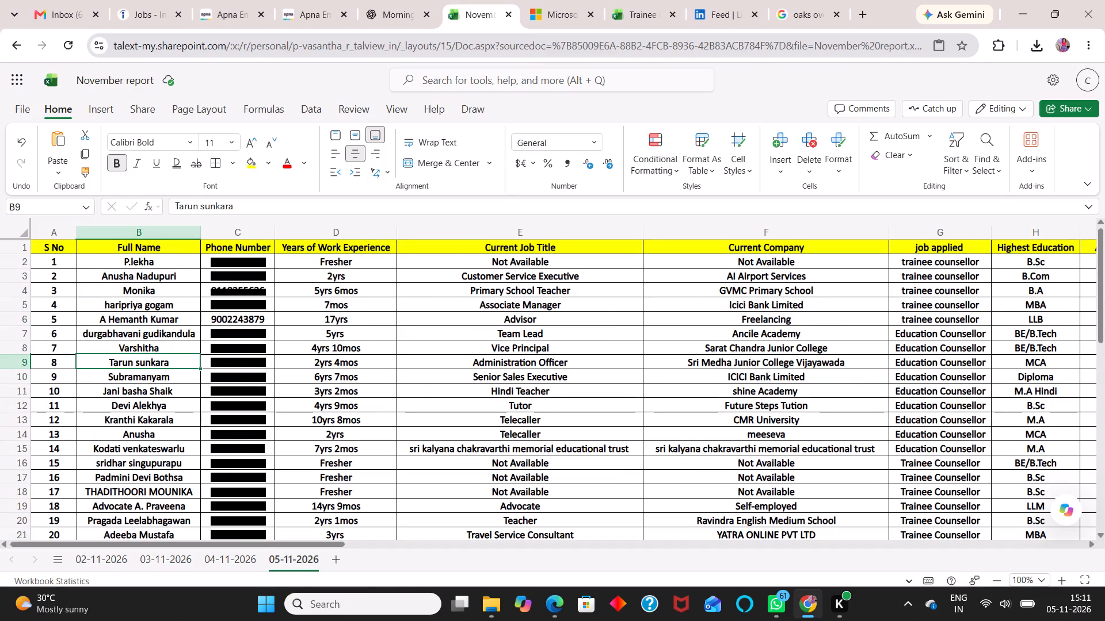
scroll(362, 388, "down", 1)
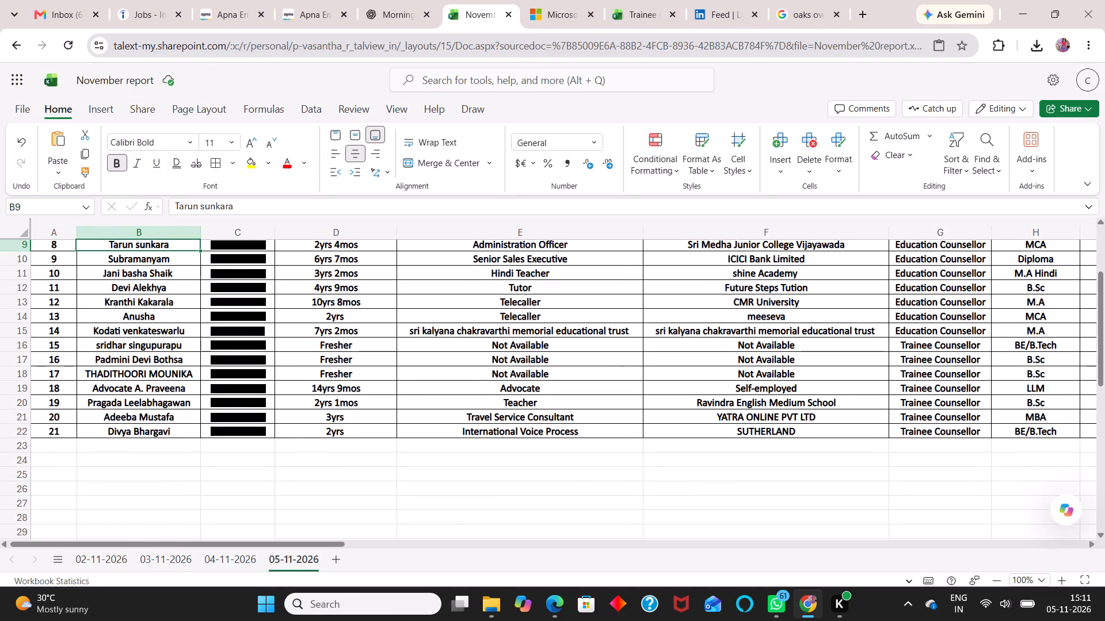
left_click(164, 425)
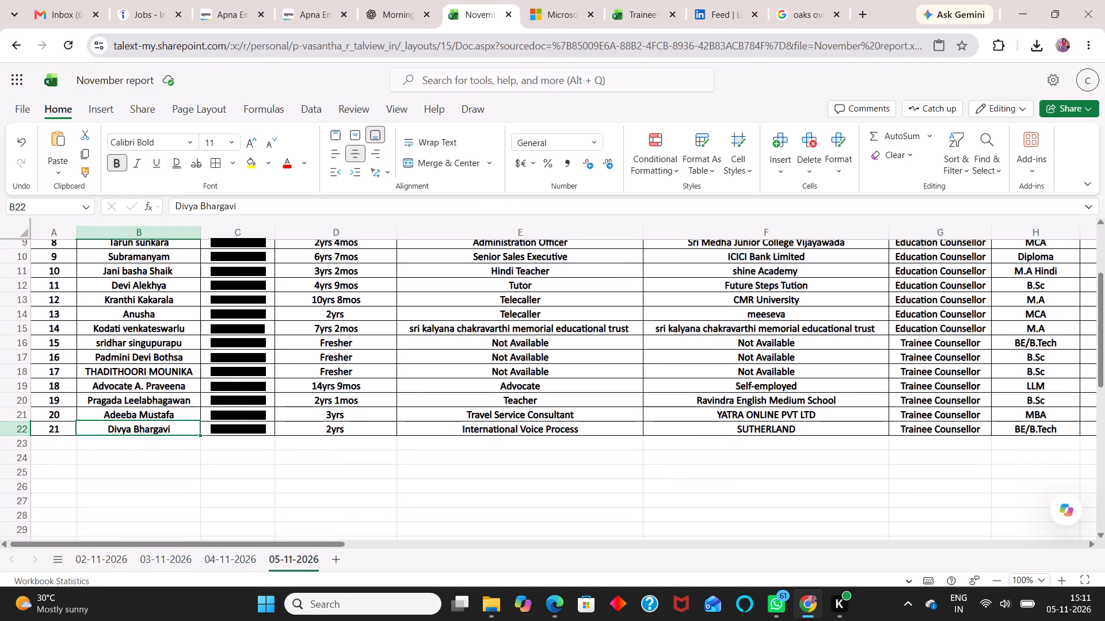
left_click(345, 421)
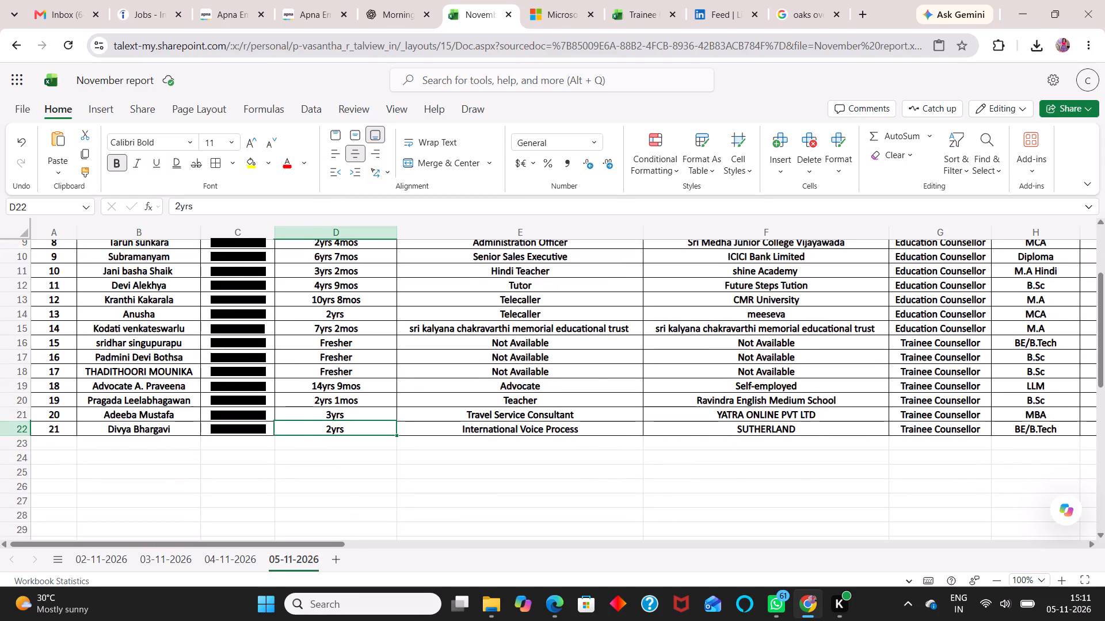
scroll(685, 437, "left", 1)
scroll(685, 437, "right", 1)
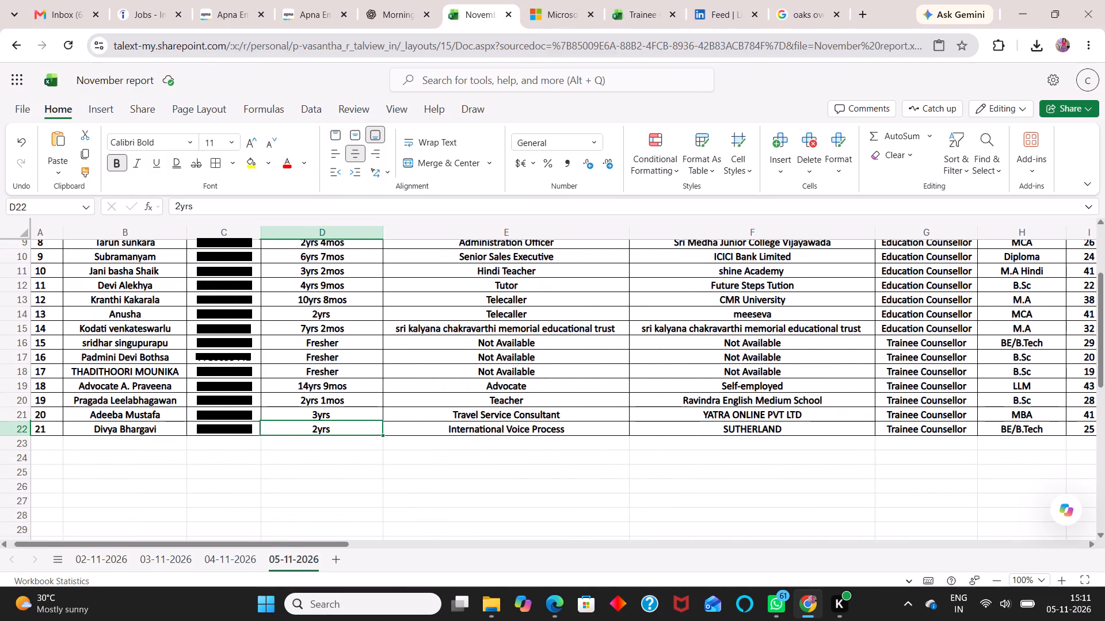
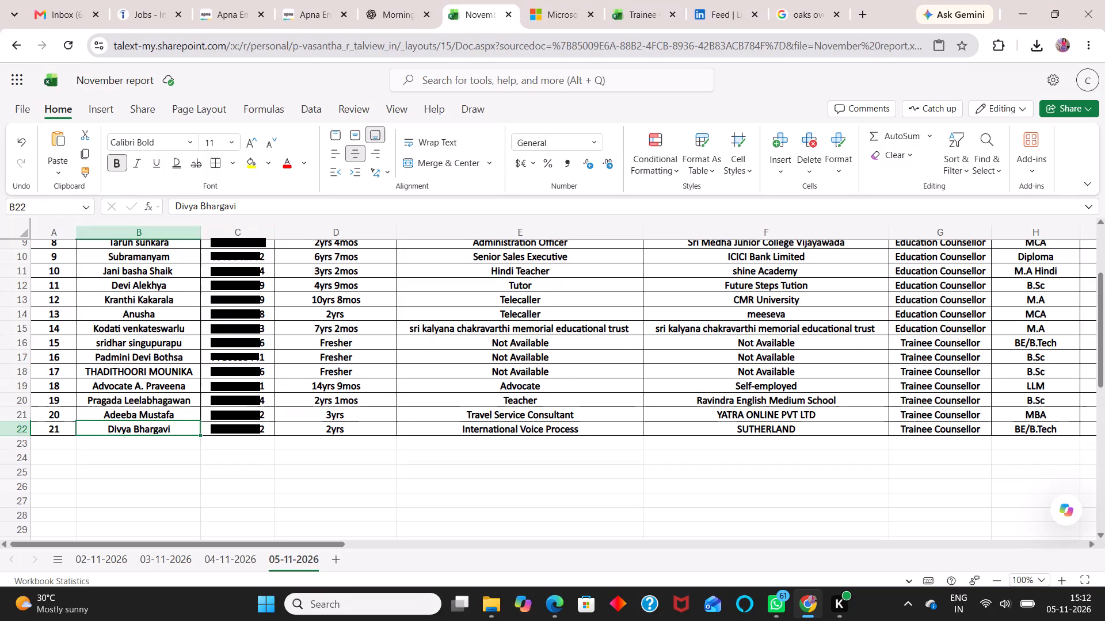
Review row 22, the last applicant in the 05-11-2026 table, checking contact, experience, job title, company, role and qualification entries across columns B to I.
key("Right")
key("Right")
key("Right")
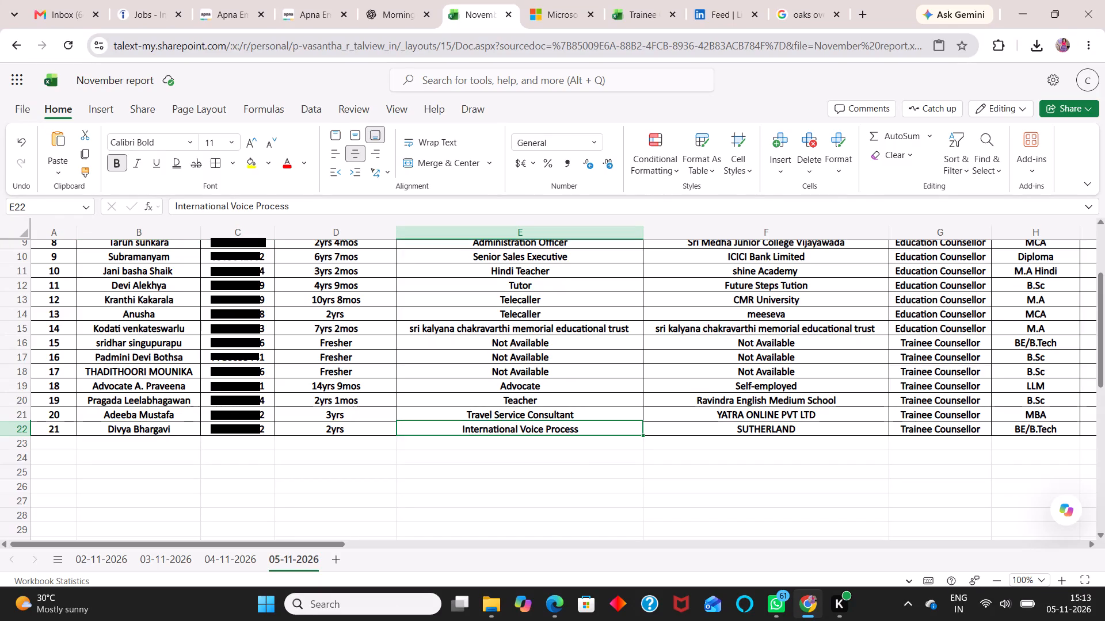
scroll(672, 390, "left", 3)
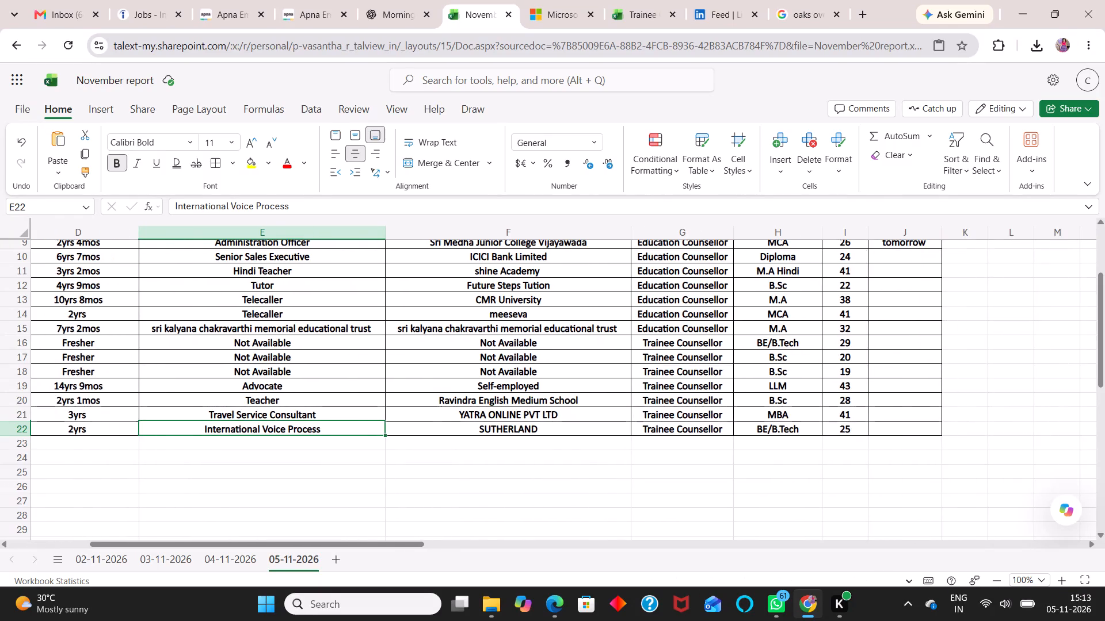
scroll(707, 340, "up", 1)
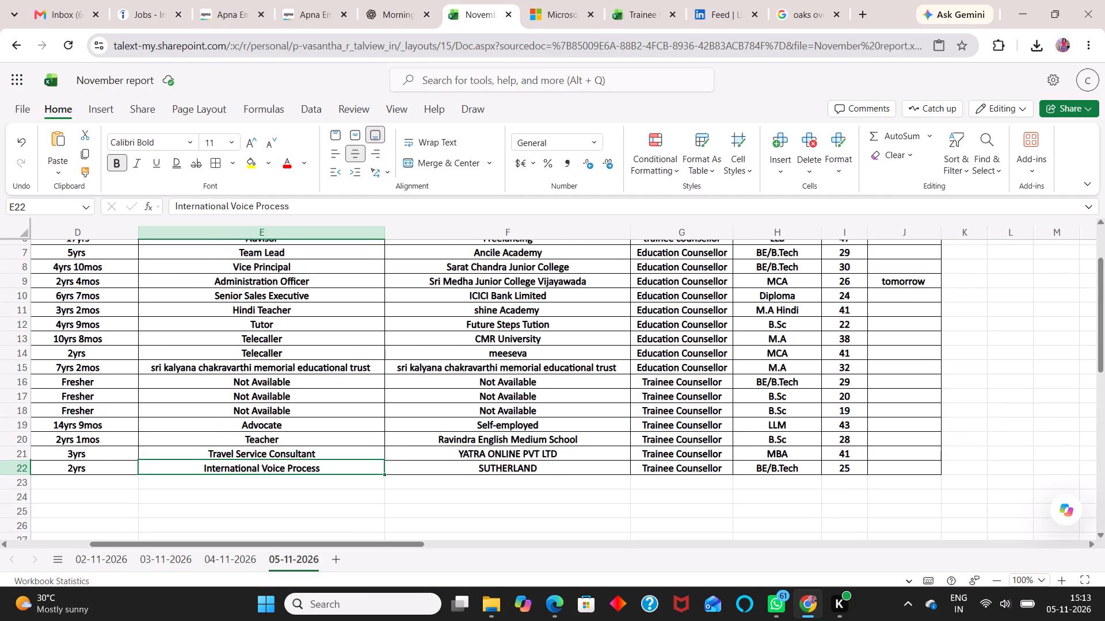
scroll(612, 412, "down", 1)
left_click(618, 406)
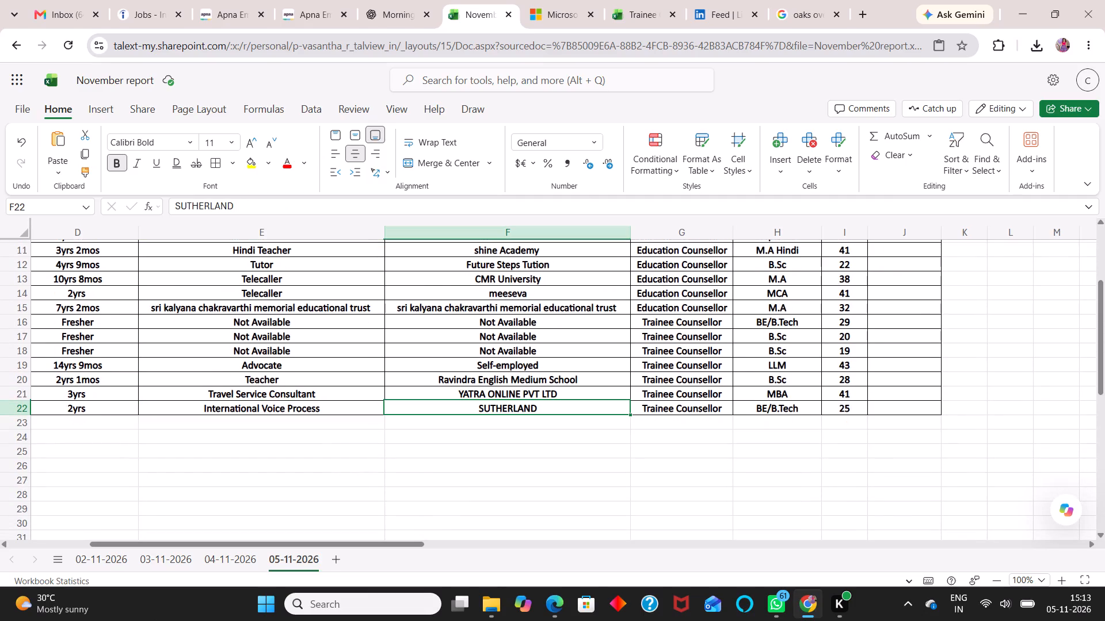
key("Left")
key("Left")
key("Left")
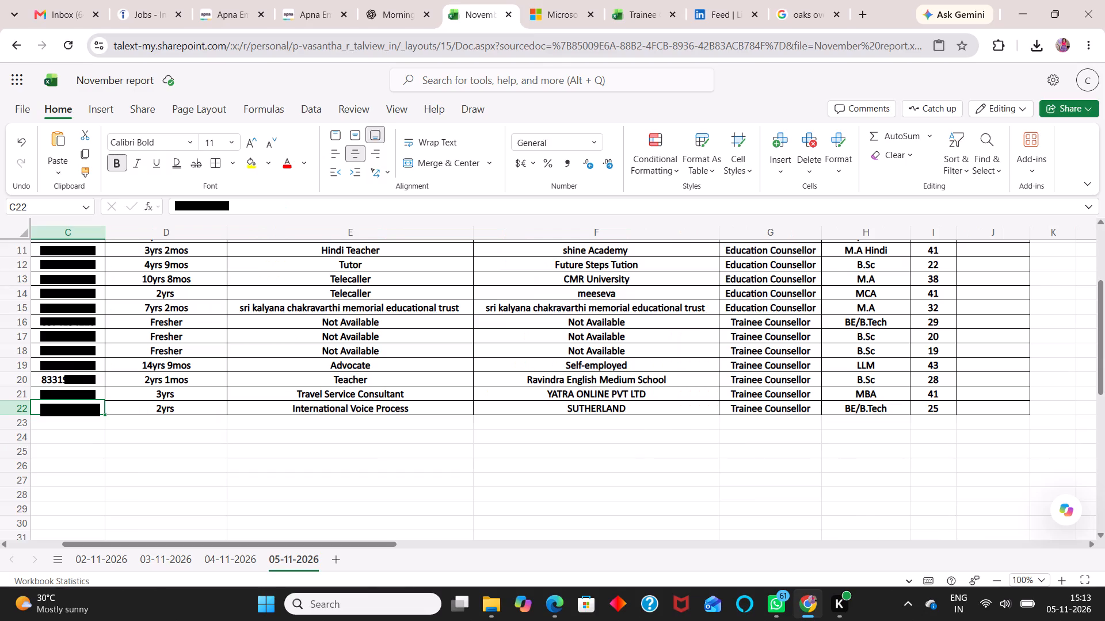
key("Left")
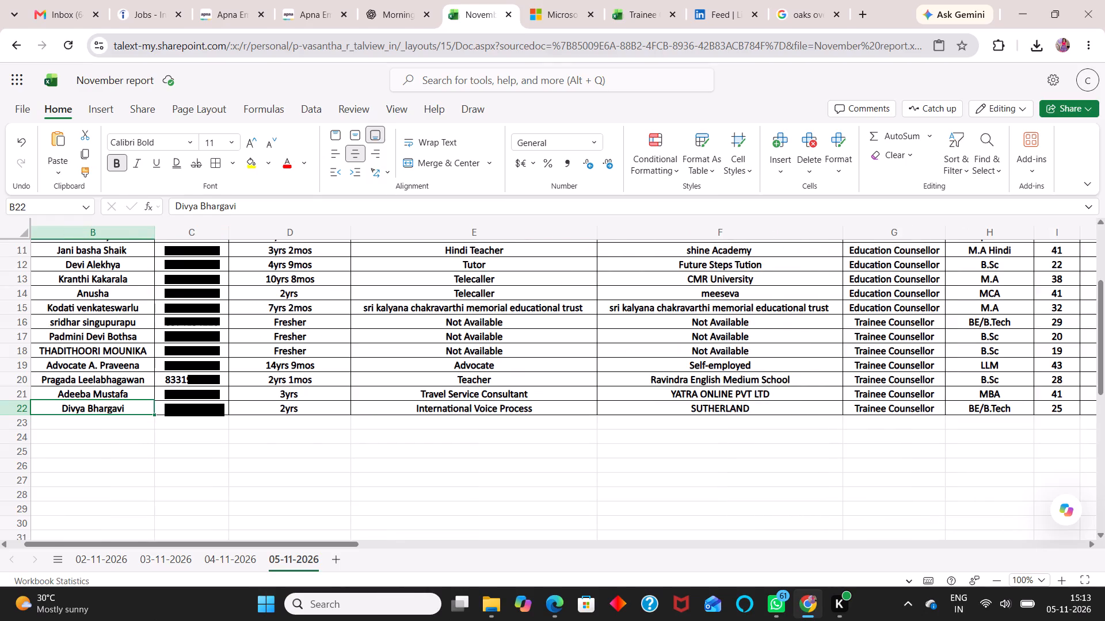
key("Right")
key("Right")
key("Right")
key("Right")
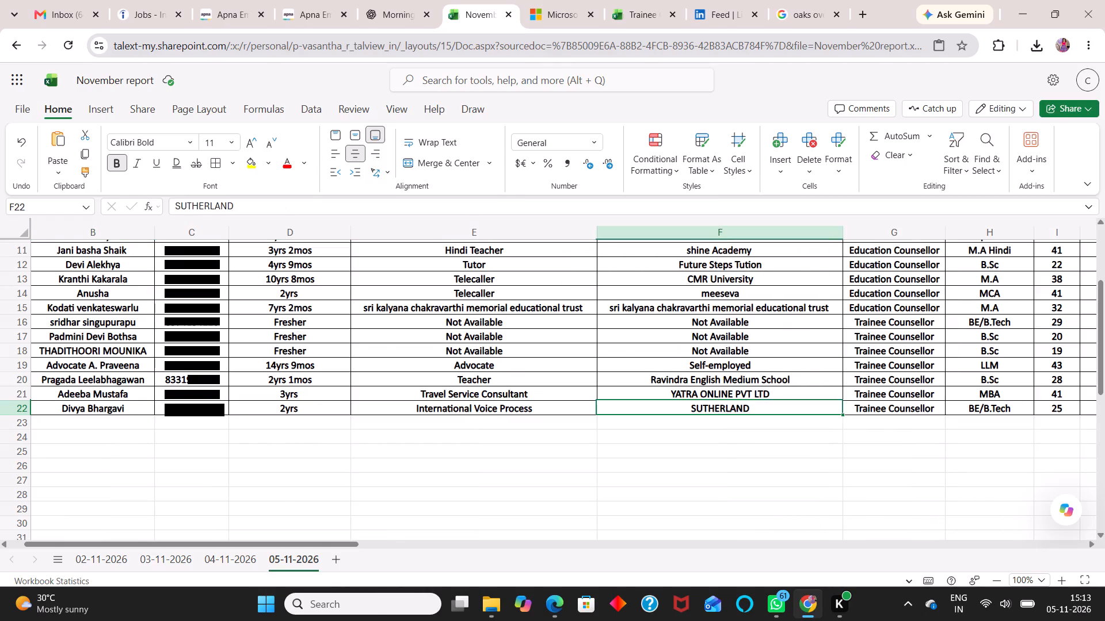
key("Right")
key("Right")
key("Right")
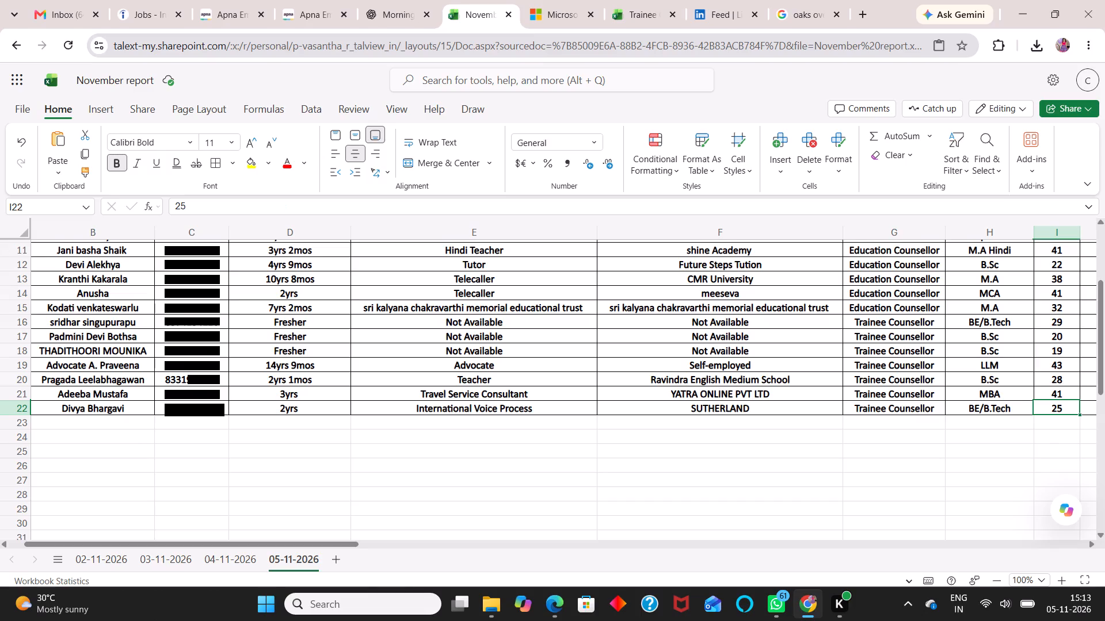
key("Left")
key("Left")
key("Left")
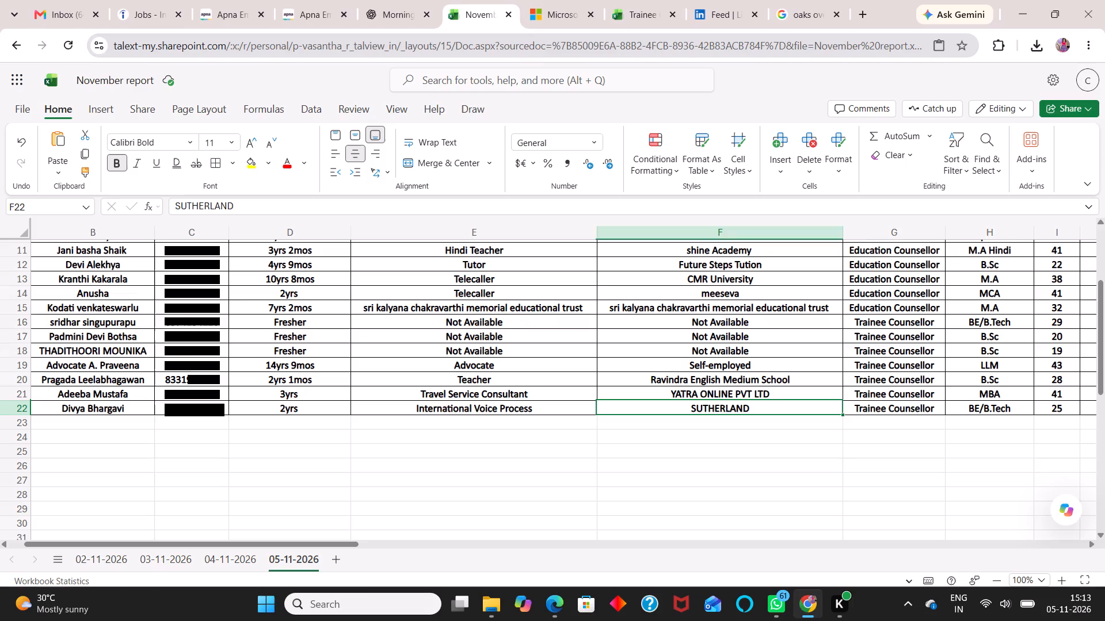
key("Left")
key("Left")
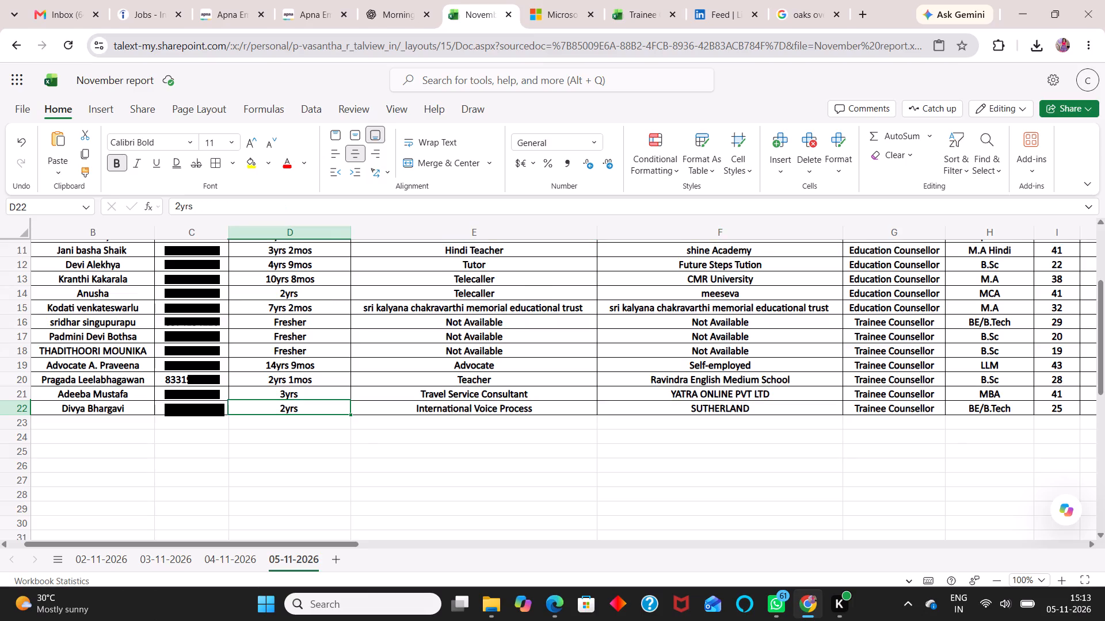
key("Left")
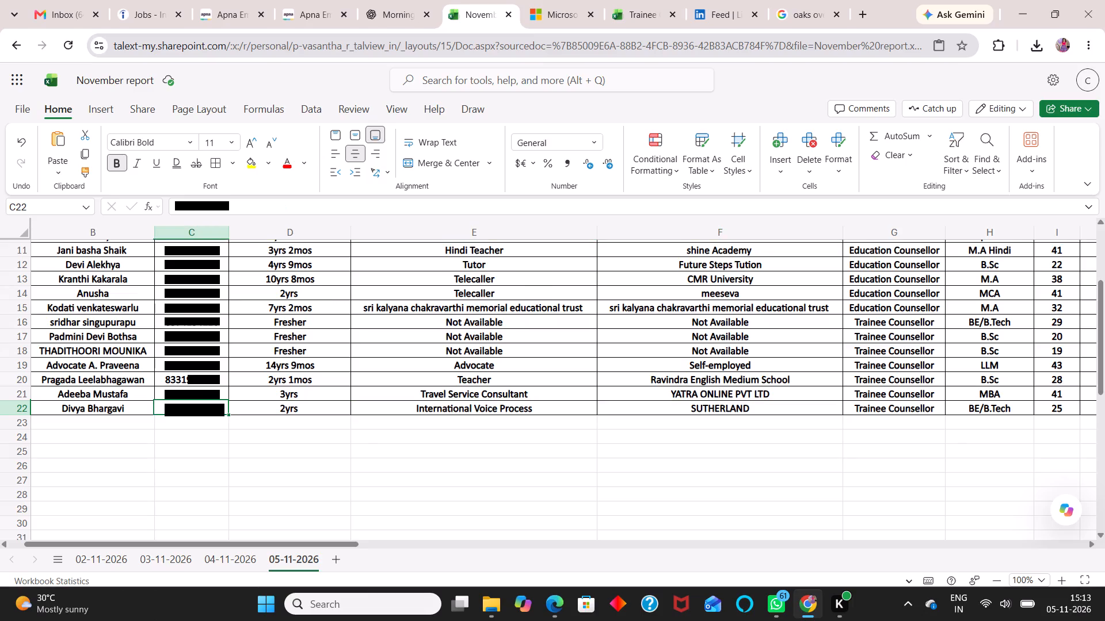
scroll(620, 383, "up", 1)
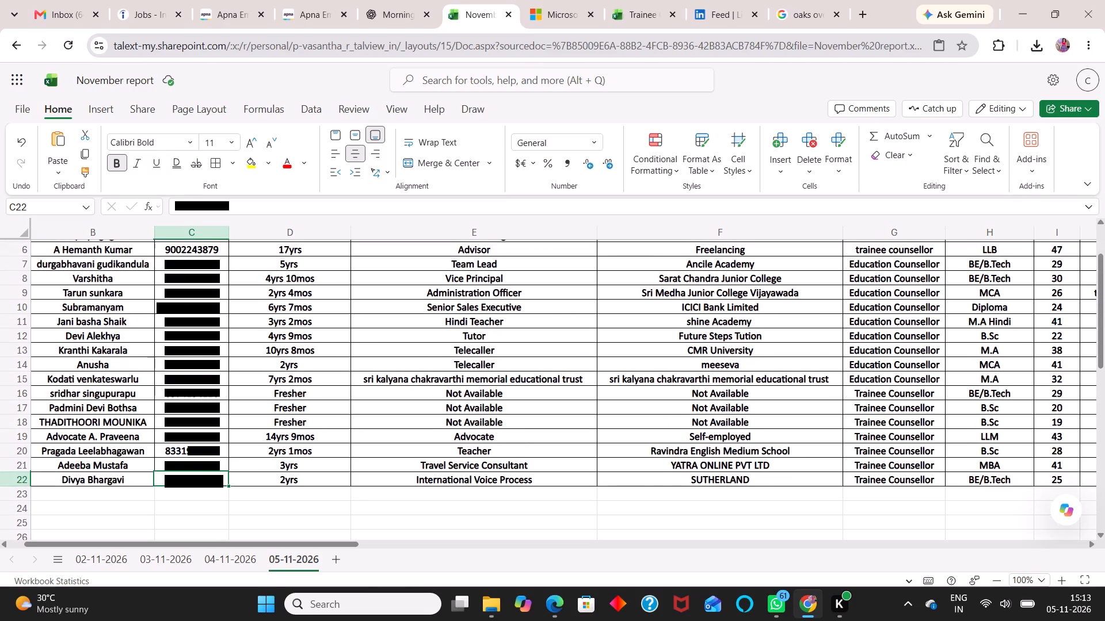
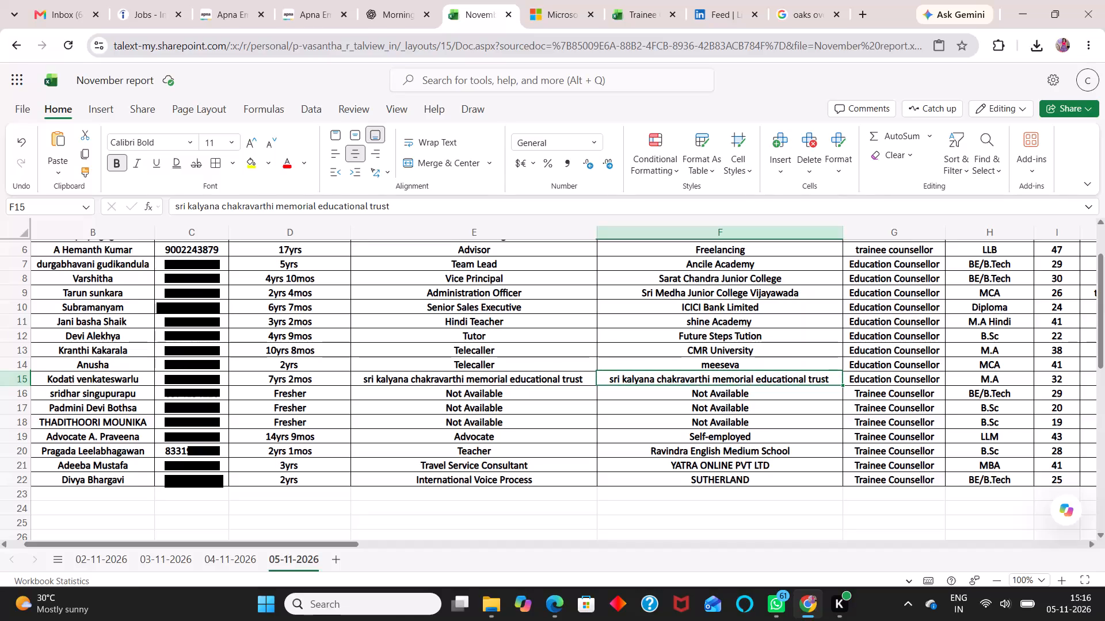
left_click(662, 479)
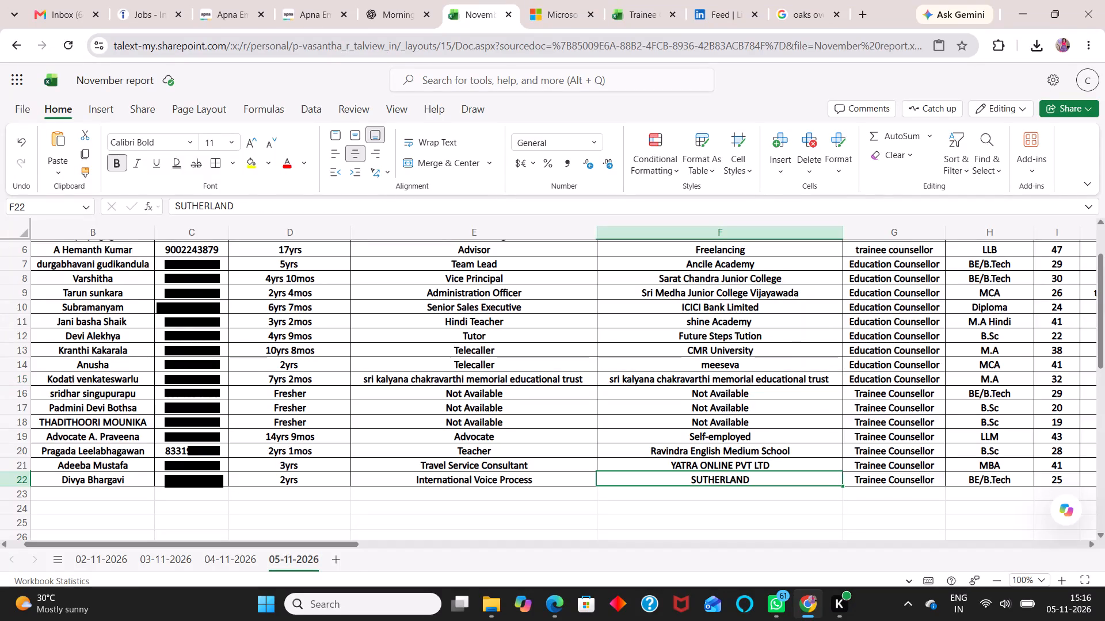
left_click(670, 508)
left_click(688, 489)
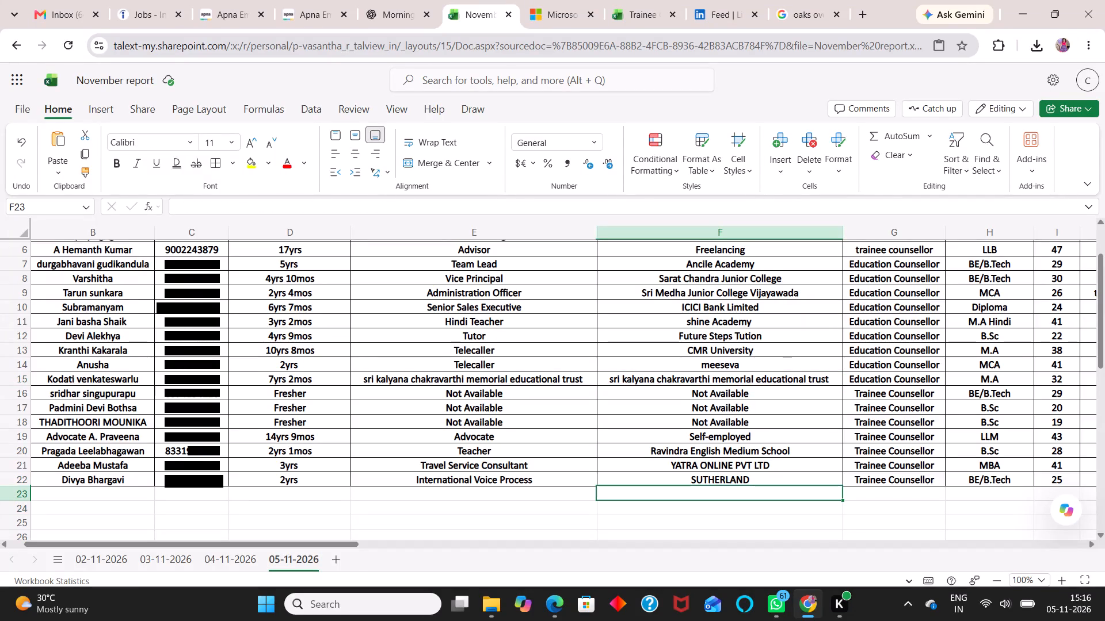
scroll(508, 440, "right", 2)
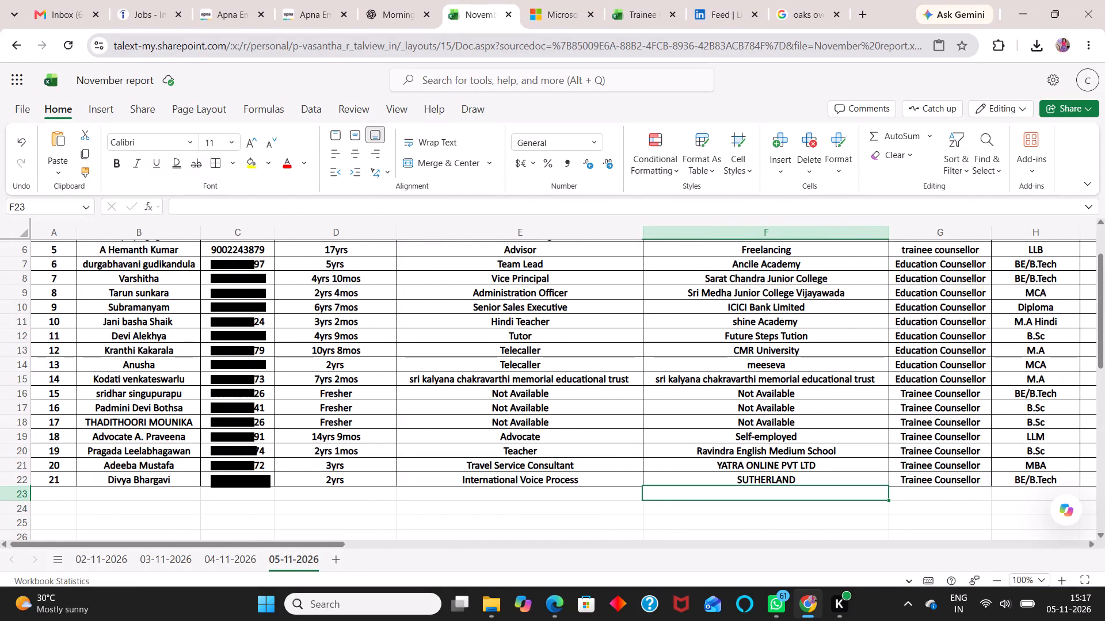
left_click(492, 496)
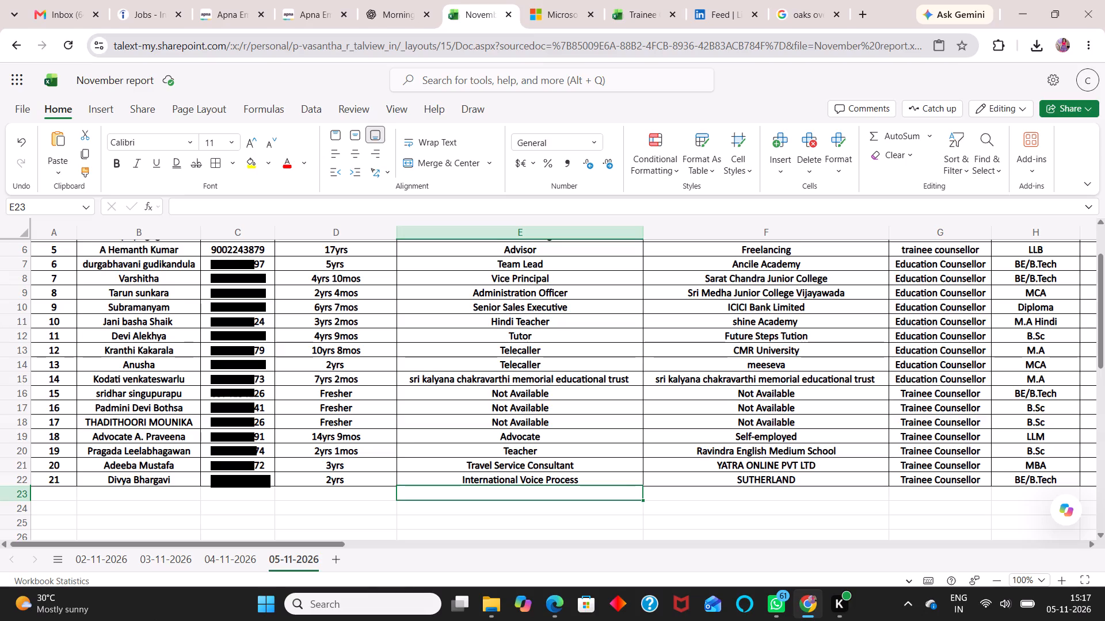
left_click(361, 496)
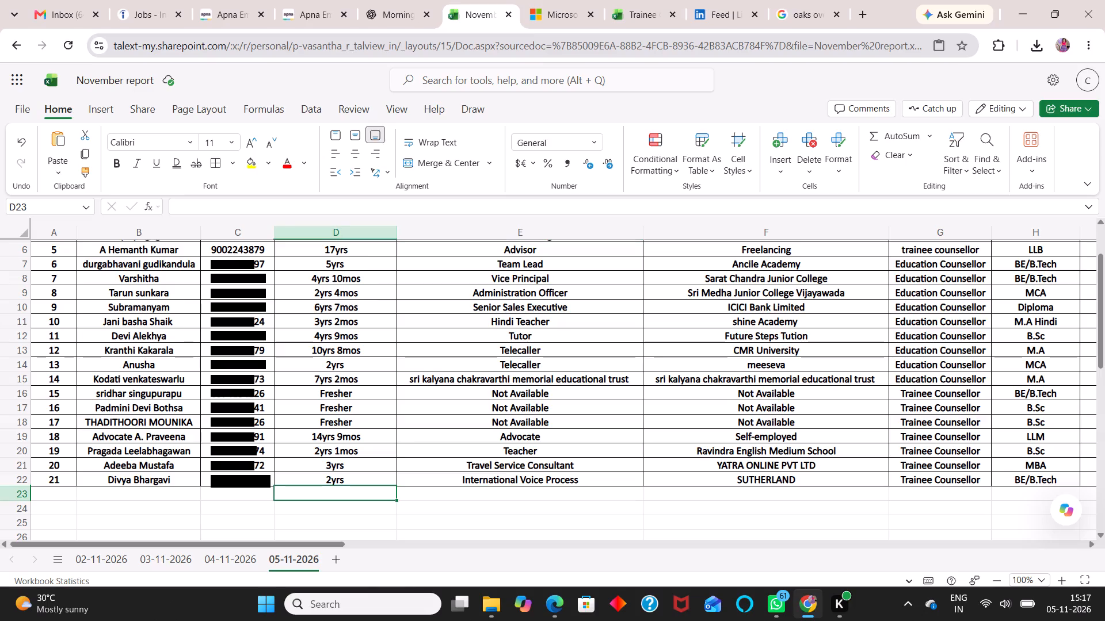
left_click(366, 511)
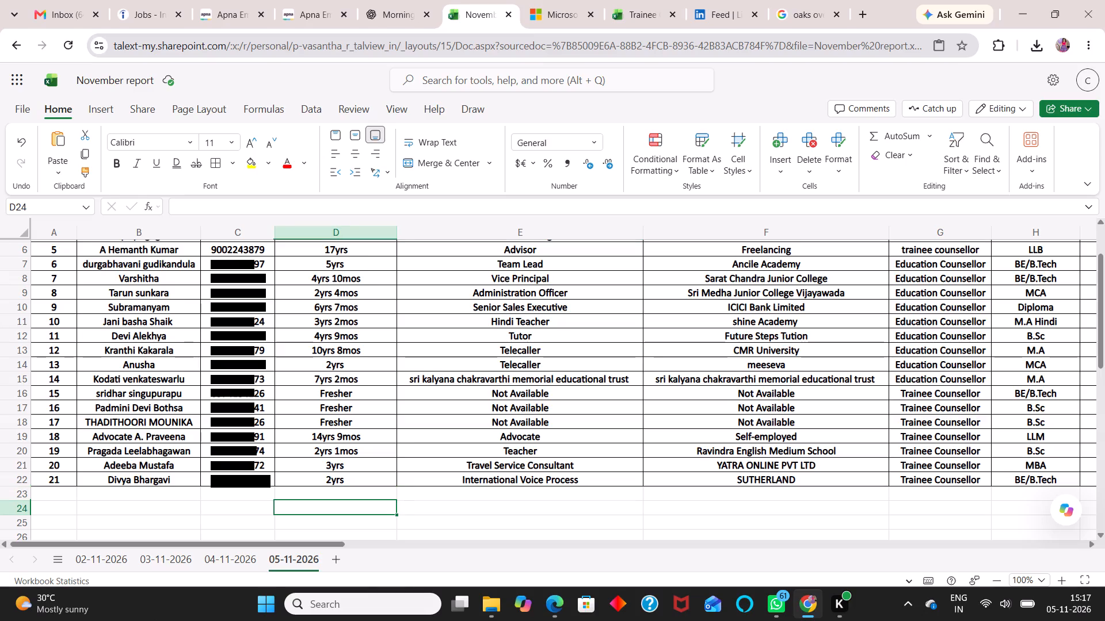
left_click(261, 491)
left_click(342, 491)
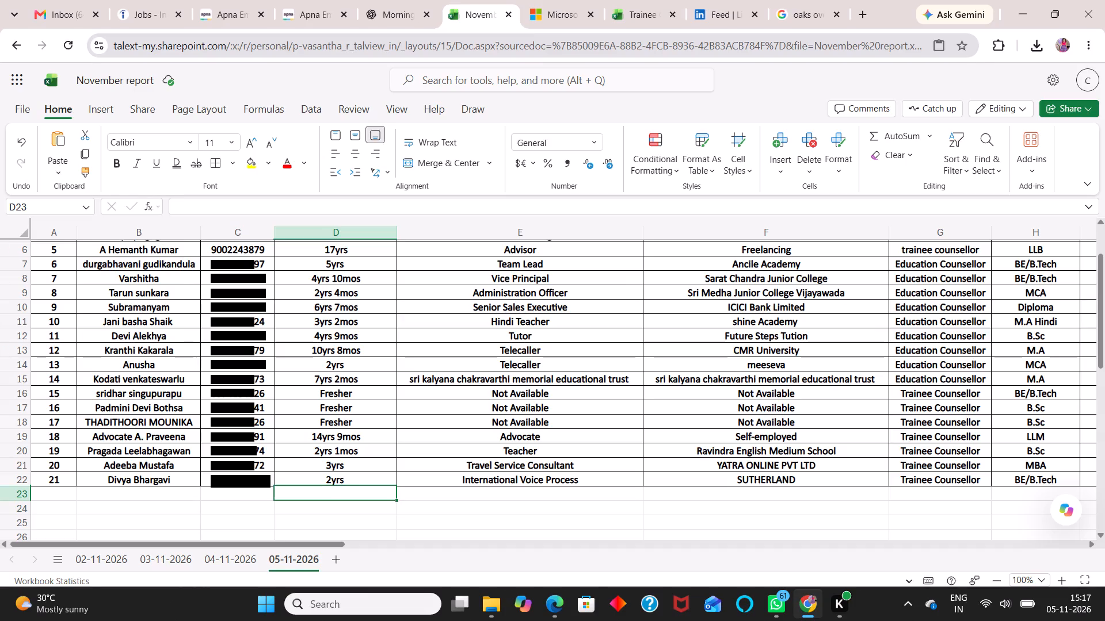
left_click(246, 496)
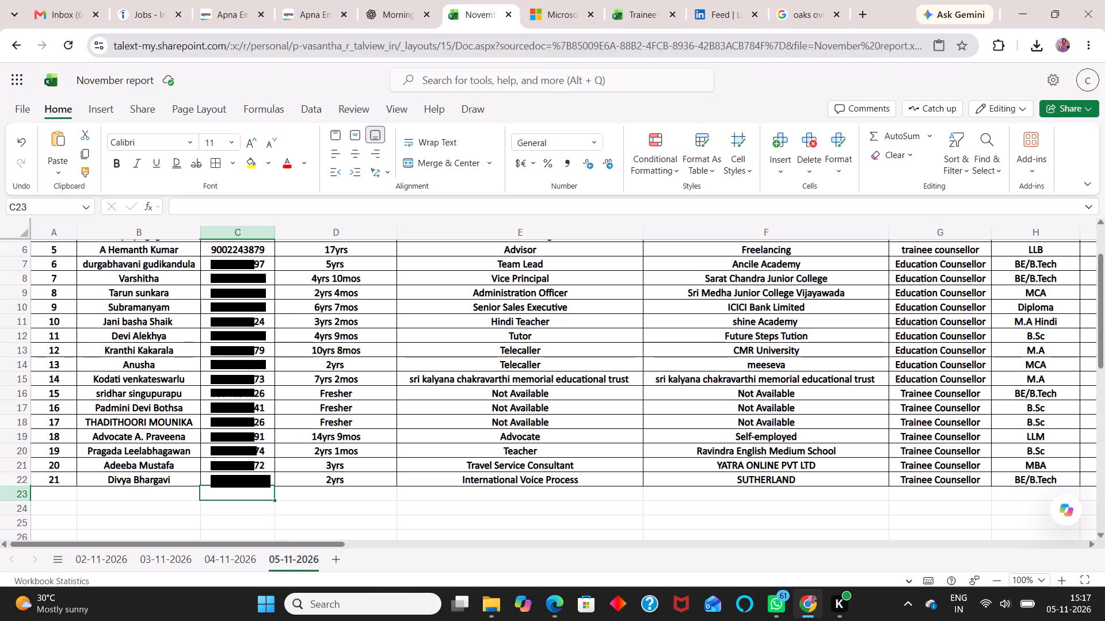